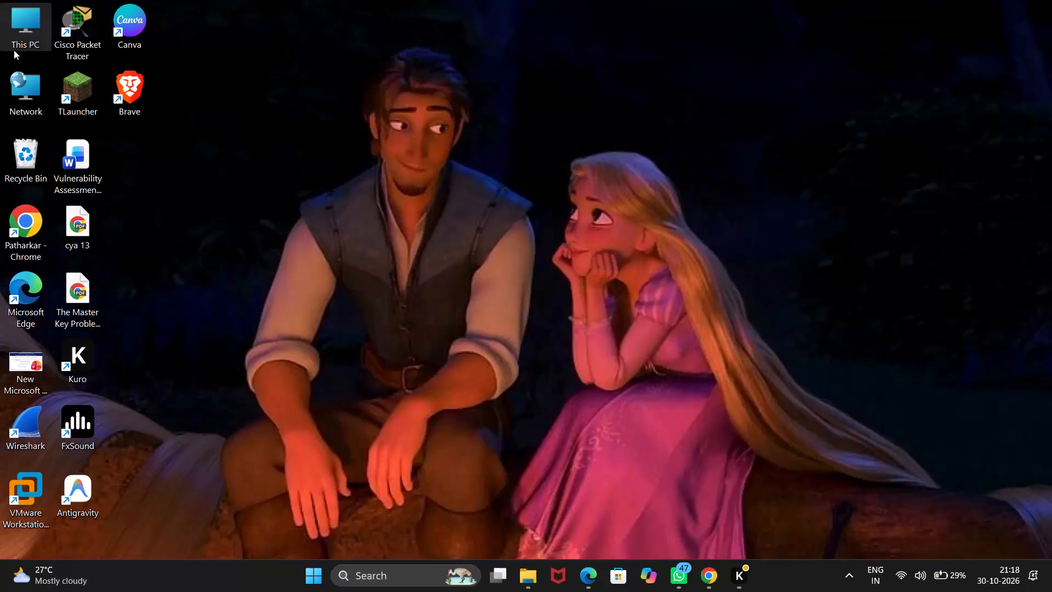
# Open the CV PDF whose name ends in CV_MtL from the Downloads folder in Microsoft Word and enable editing.
pyautogui.doubleClick(14, 50)
pyautogui.click(105, 193)
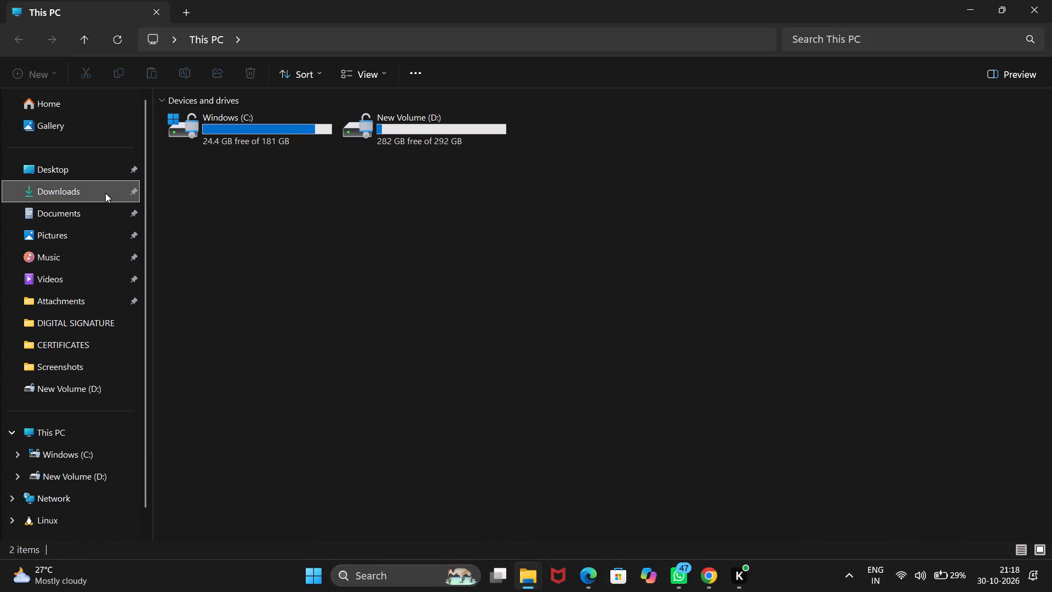
pyautogui.click(222, 167)
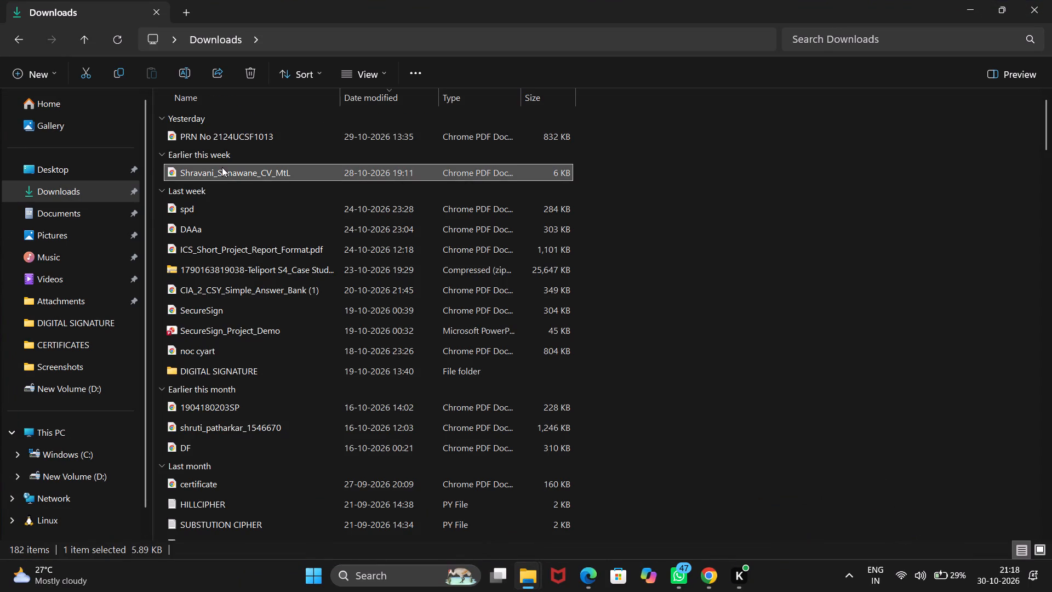
pyautogui.rightClick(222, 167)
pyautogui.click(281, 248)
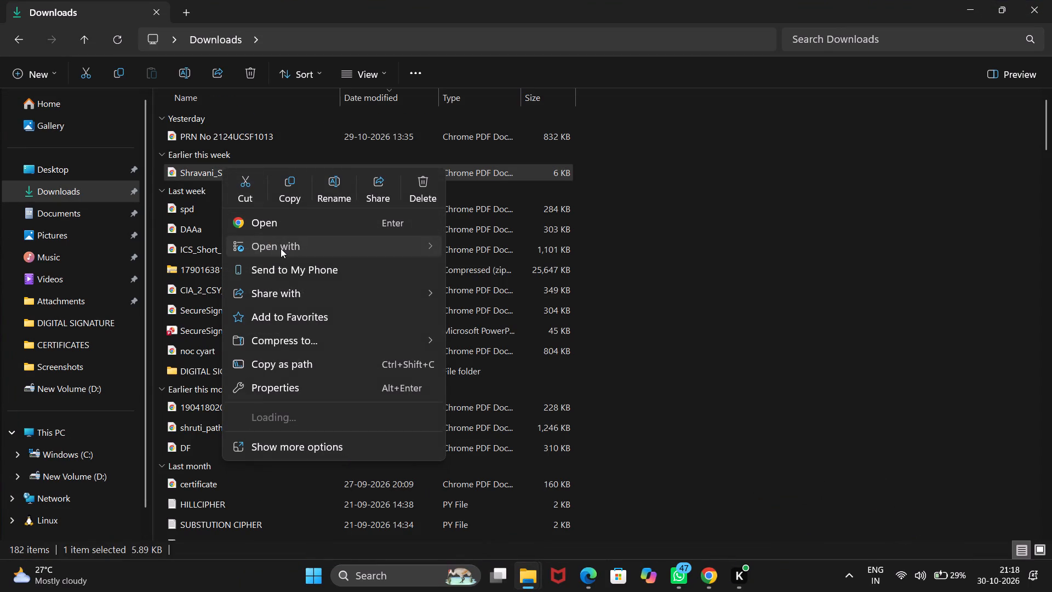
pyautogui.click(492, 318)
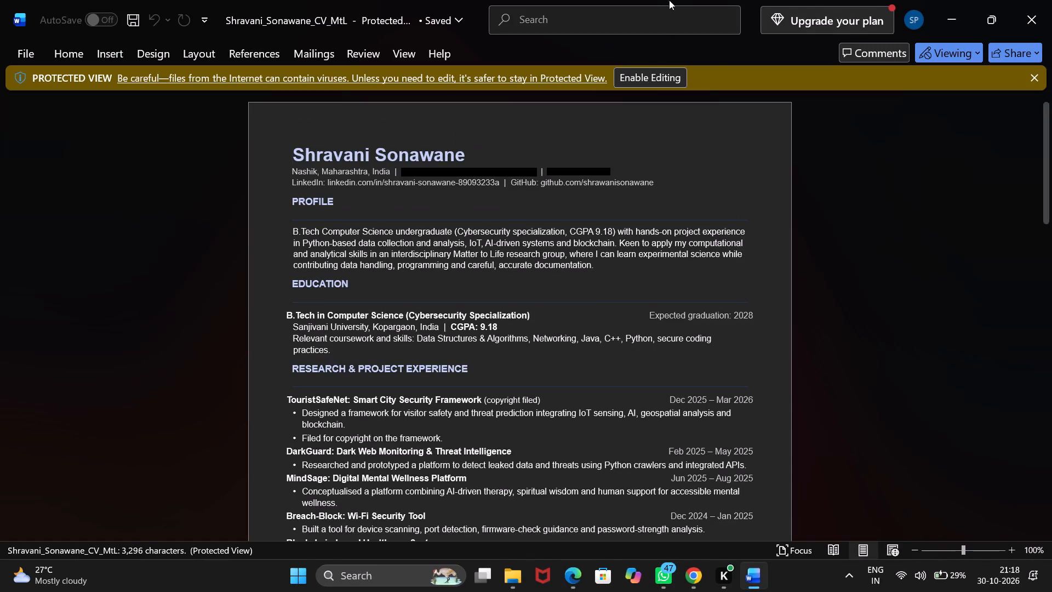
pyautogui.click(654, 73)
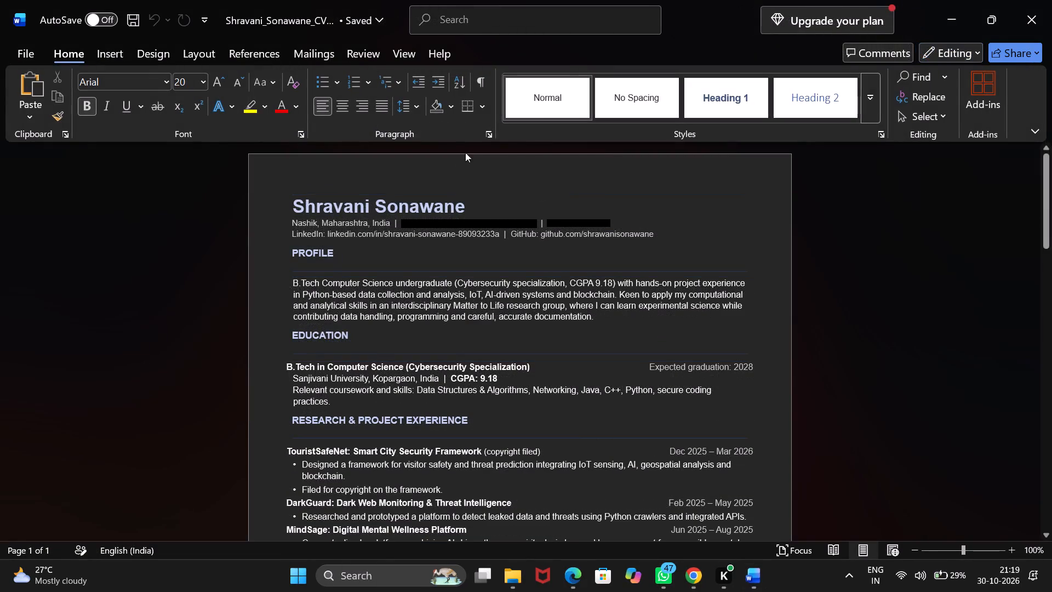
# Set the CGPA in the Profile paragraph to 8.9.
pyautogui.scroll(-1, 445, 254)
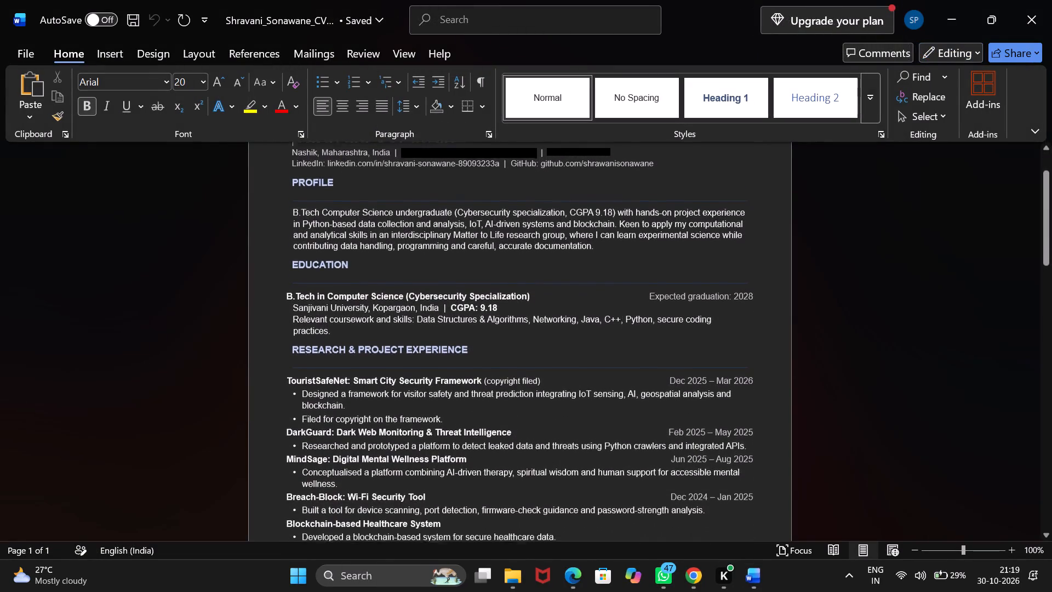
pyautogui.scroll(-1, 445, 254)
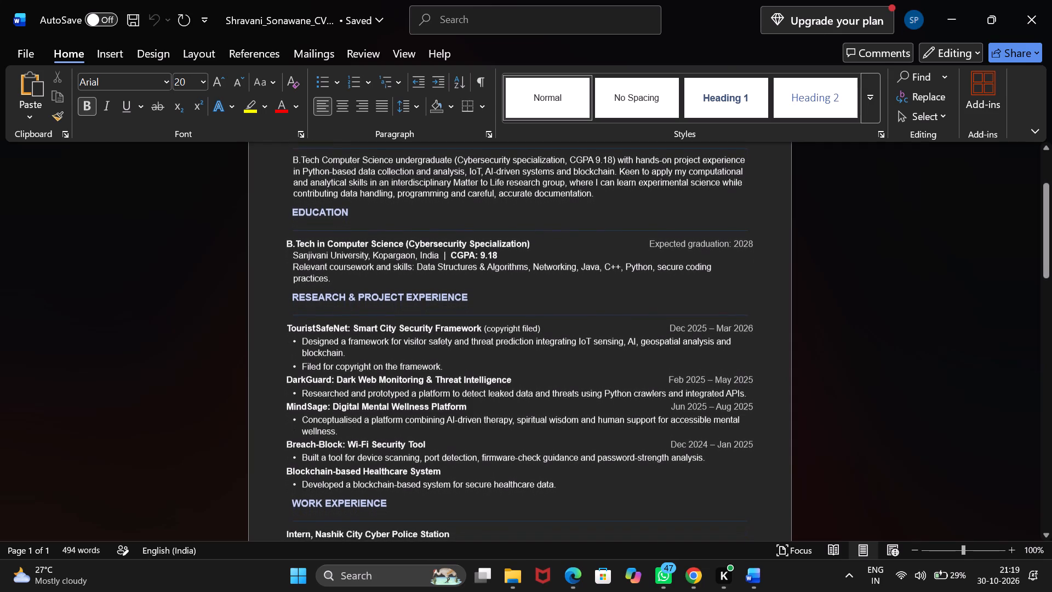
pyautogui.scroll(-2, 445, 254)
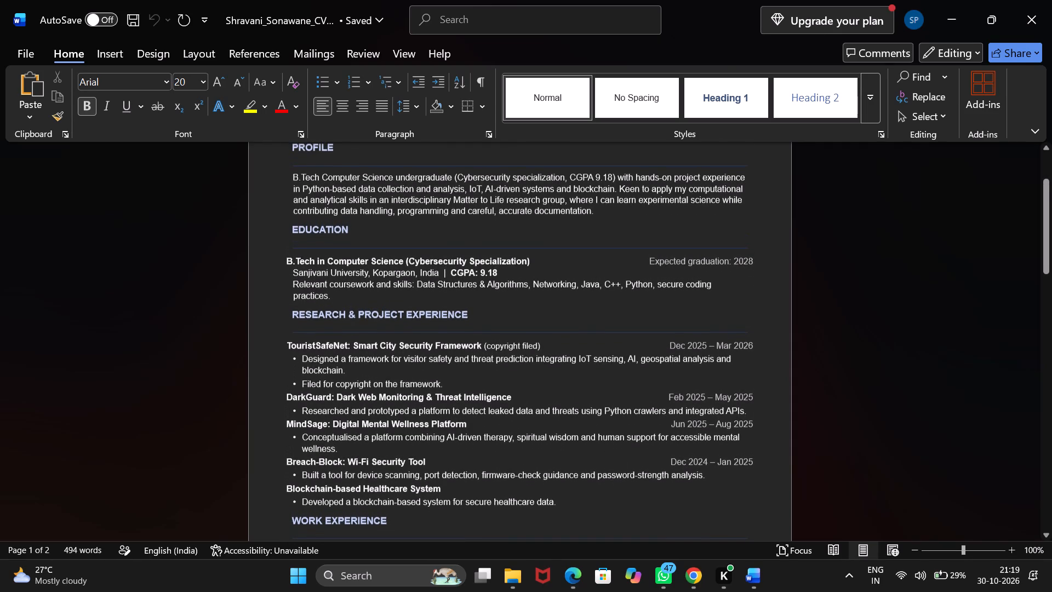
pyautogui.click(598, 179)
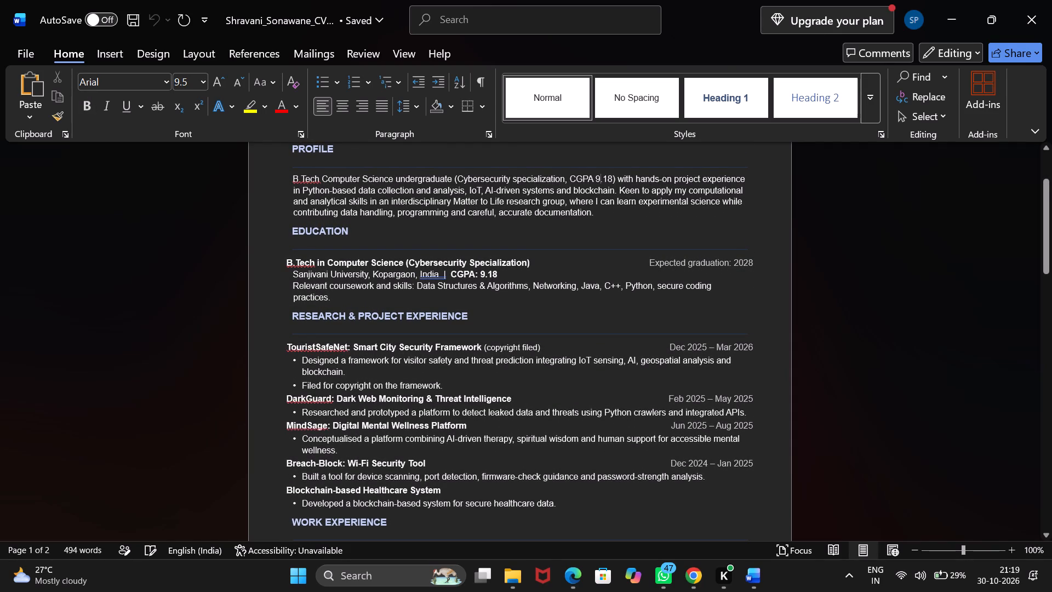
pyautogui.press('BackSpace')
pyautogui.press('9')
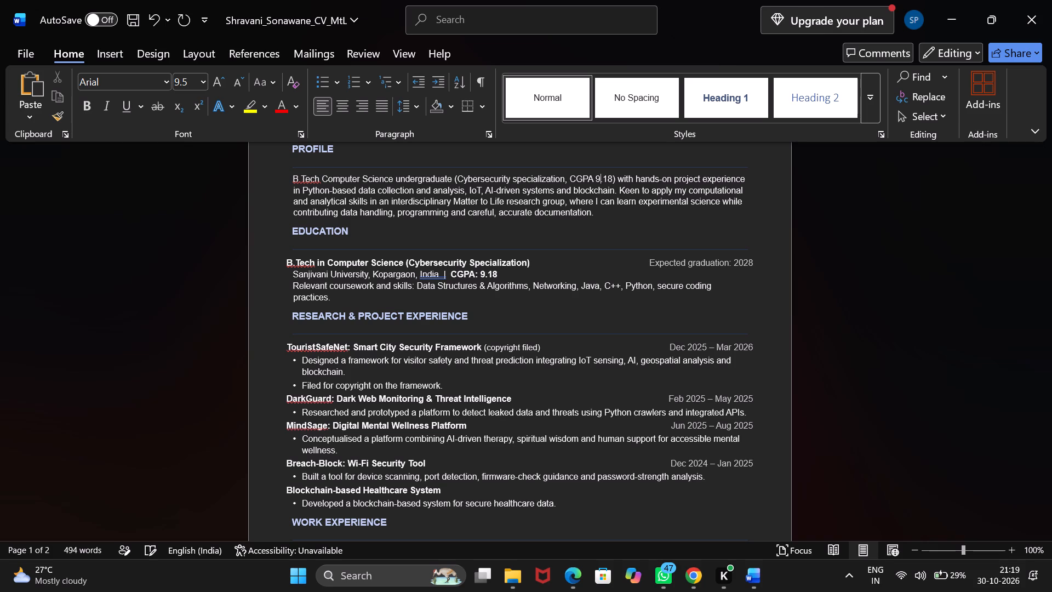
pyautogui.press('BackSpace')
pyautogui.press('8')
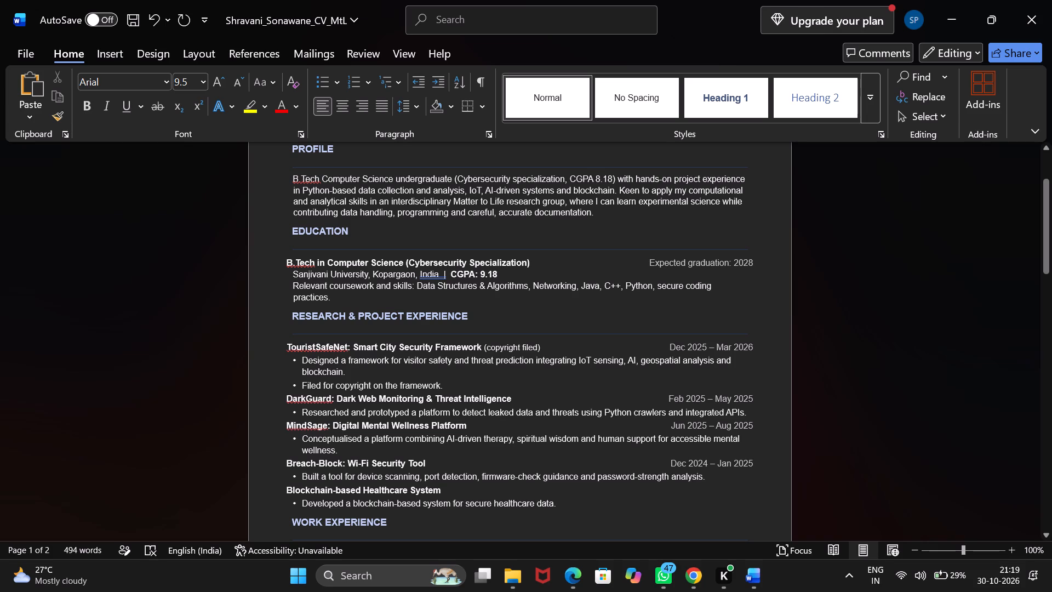
pyautogui.click(610, 179)
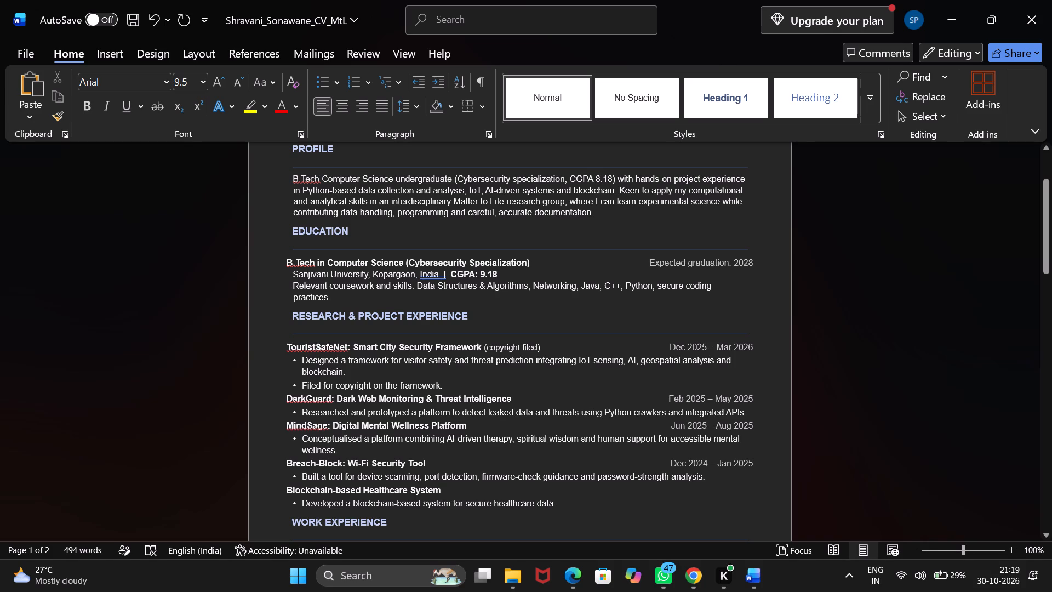
pyautogui.press('Right')
pyautogui.press('BackSpace')
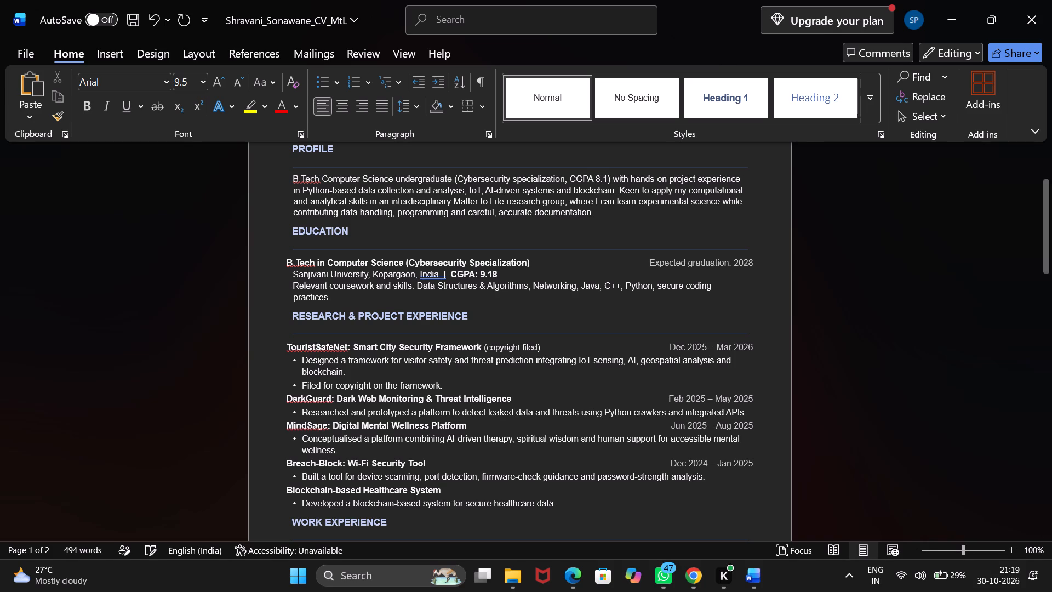
pyautogui.press('BackSpace')
pyautogui.press('9')
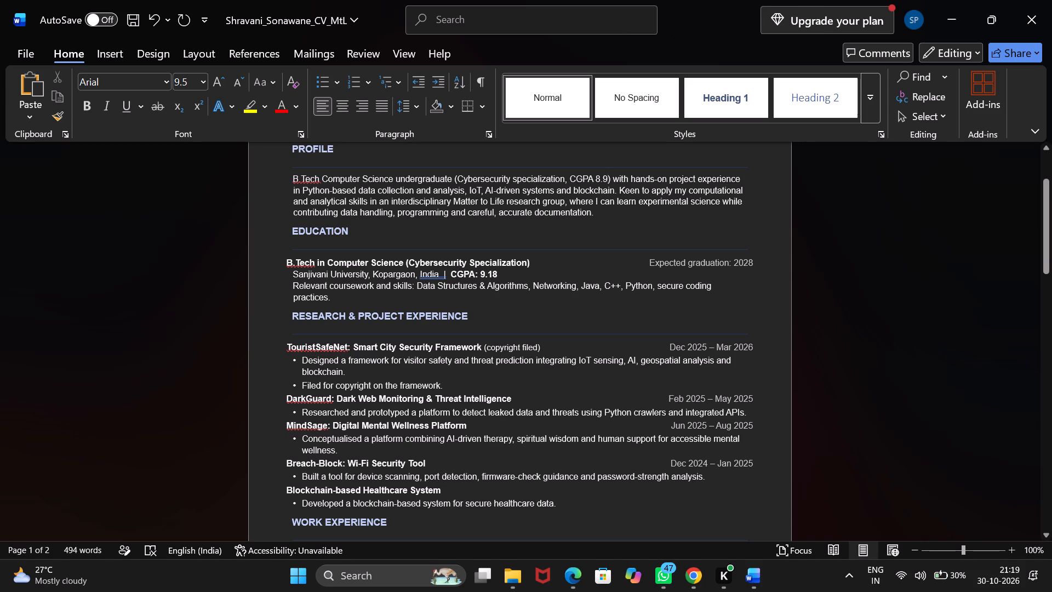
# Set the CGPA on the Sanjivani University line in the Education section to 8.9.
pyautogui.click(495, 278)
pyautogui.press('BackSpace')
pyautogui.press('BackSpace')
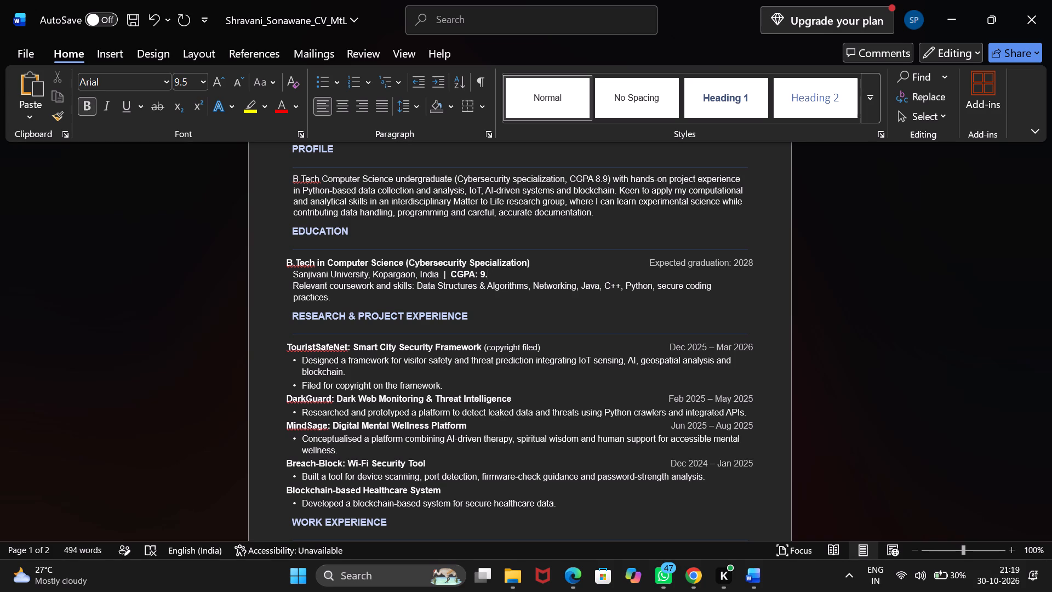
pyautogui.press('0')
pyautogui.press('BackSpace')
pyautogui.press('9')
pyautogui.press('Left')
pyautogui.press('Left')
pyautogui.press('BackSpace')
pyautogui.press('8')
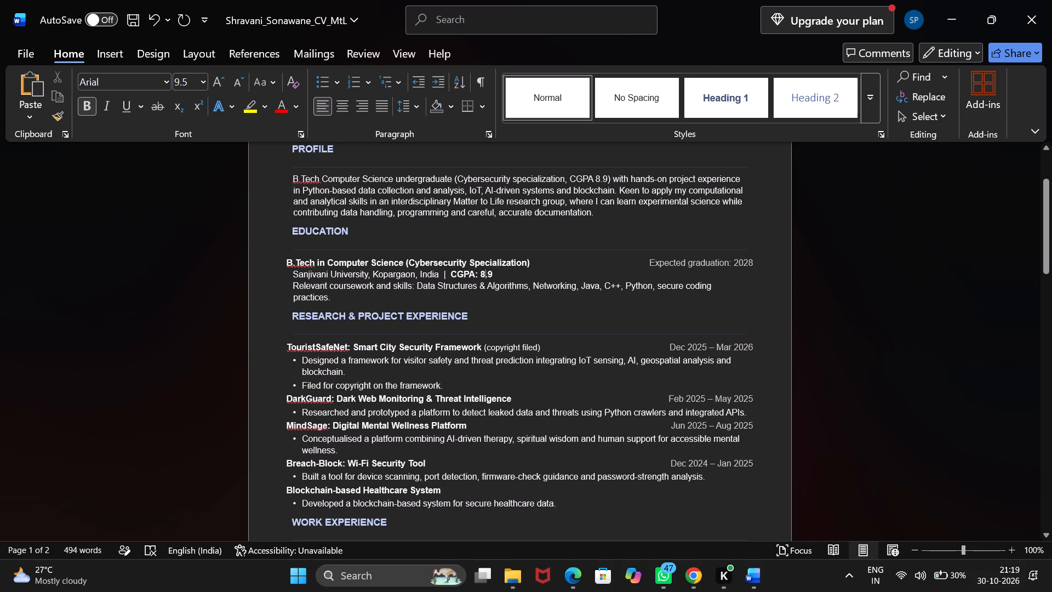
# Replace the full stop after "secure coding practices" in the relevant coursework list with ",npc,".
pyautogui.click(358, 298)
pyautogui.press('BackSpace')
pyautogui.press(',')
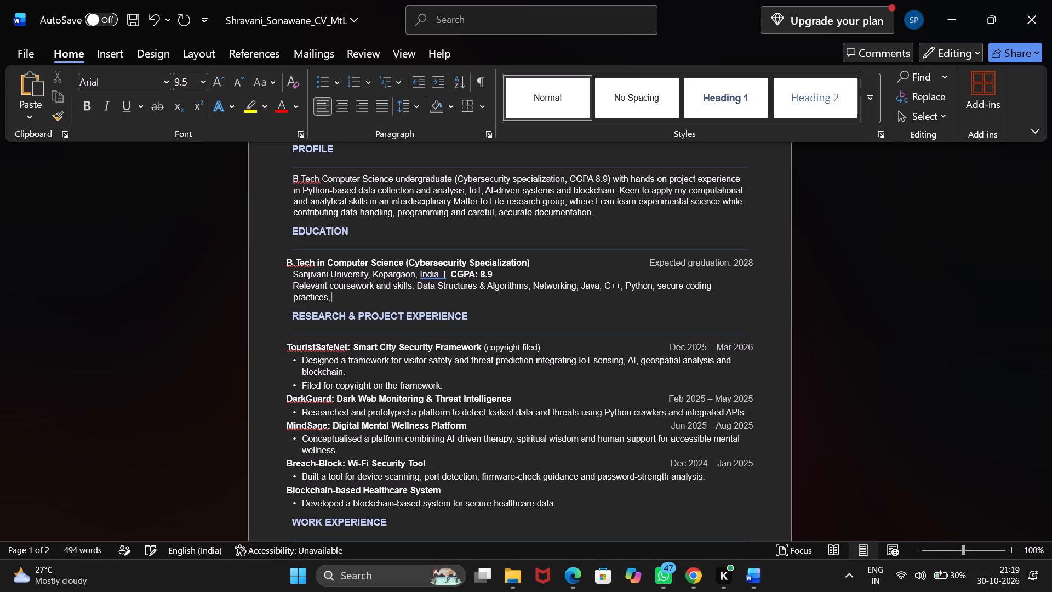
pyautogui.write('npc')
pyautogui.press(',')
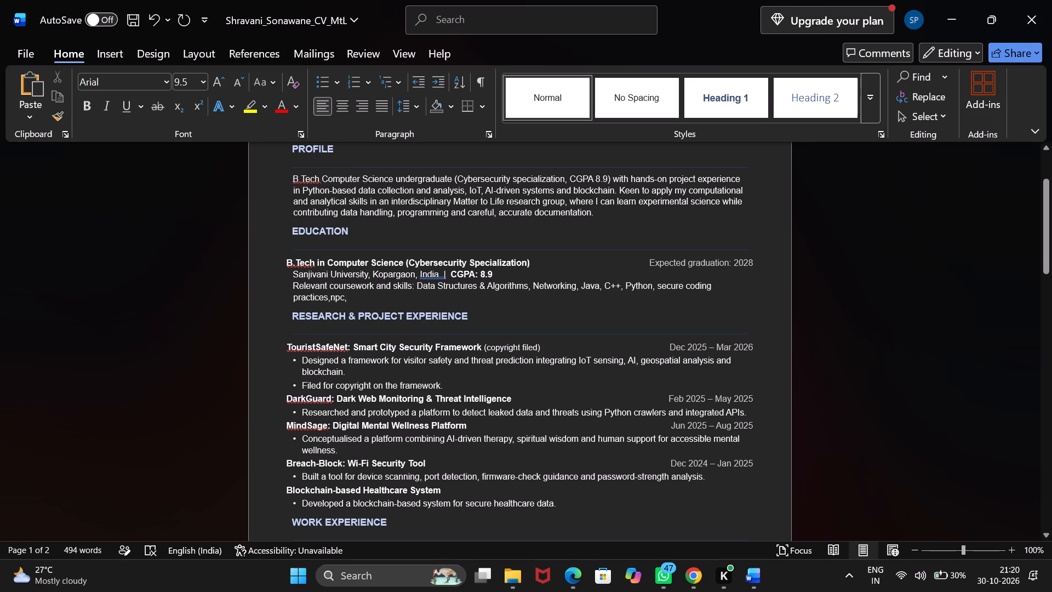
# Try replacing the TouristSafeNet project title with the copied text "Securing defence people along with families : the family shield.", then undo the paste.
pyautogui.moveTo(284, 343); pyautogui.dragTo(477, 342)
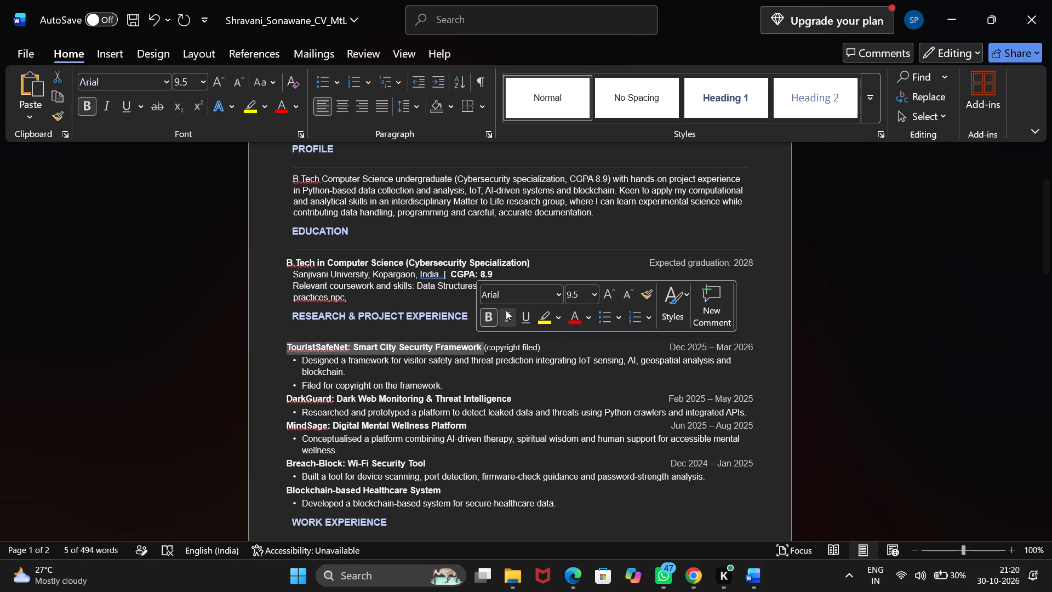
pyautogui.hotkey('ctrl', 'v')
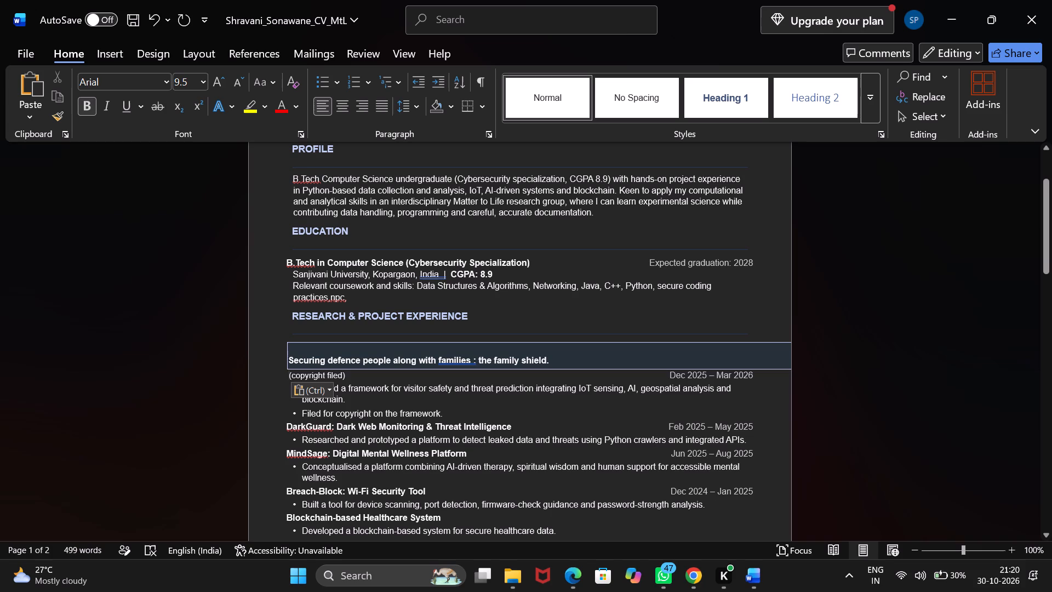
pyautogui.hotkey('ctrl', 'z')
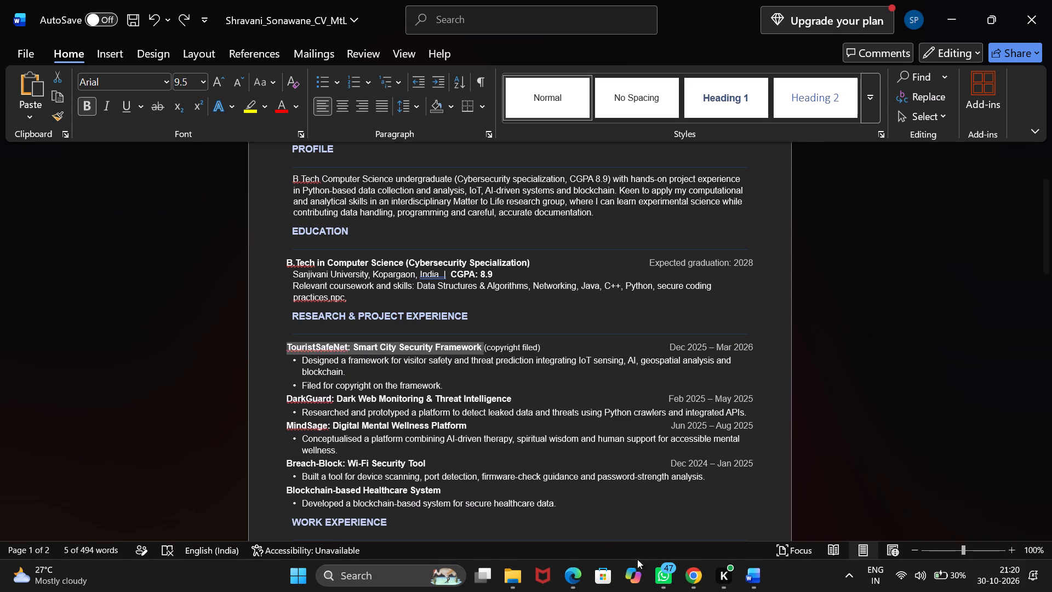
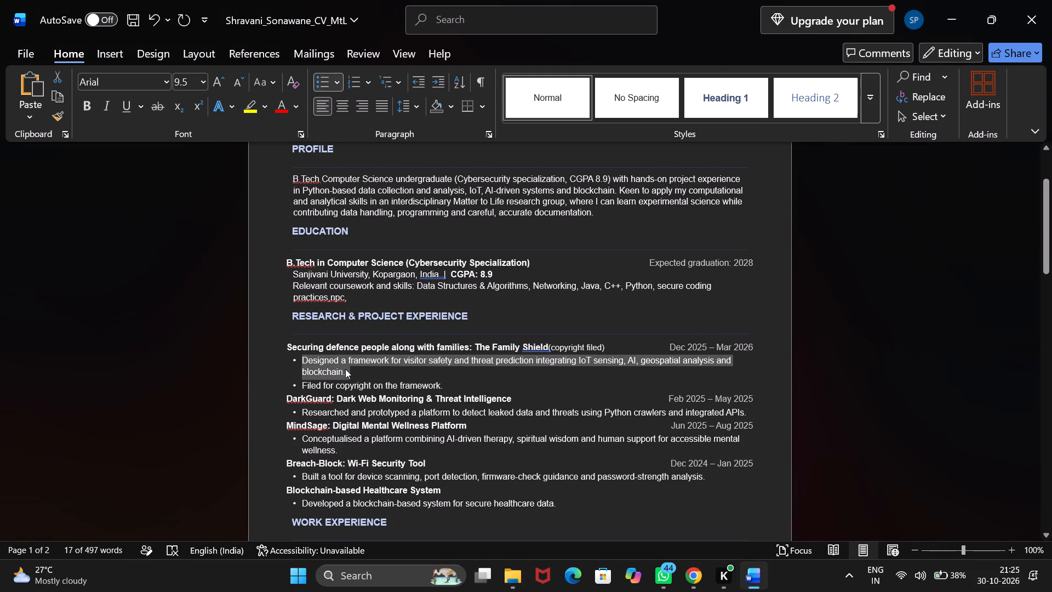
pyautogui.hotkey('ctrl', 'v')
# Restore the missing initial "P" of "Proposed" in the pasted bullet and insert a space before "Filed for copyright".
pyautogui.click(301, 359)
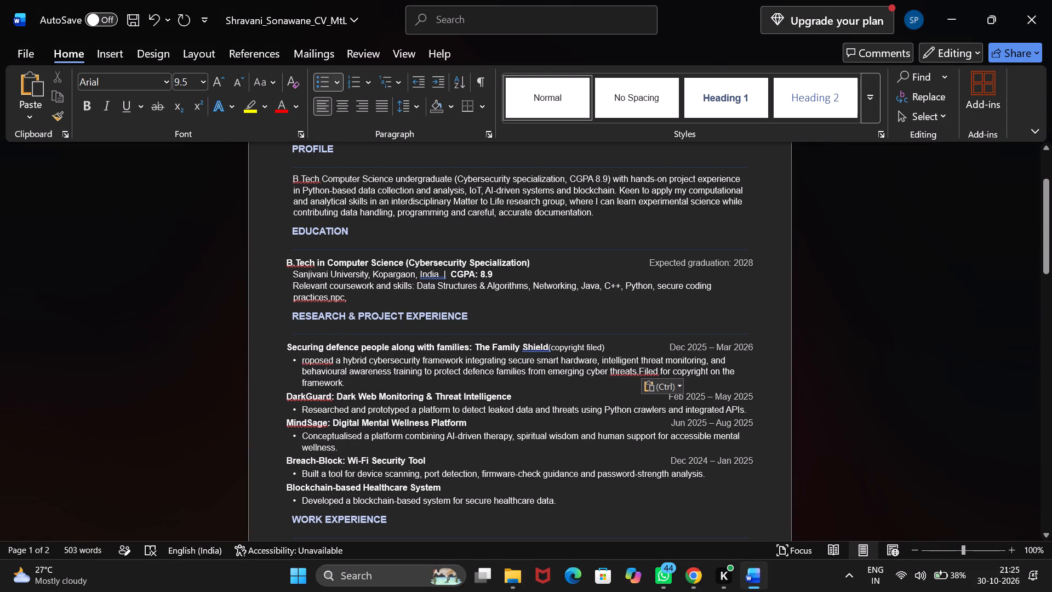
pyautogui.hotkey('shift', 'p')
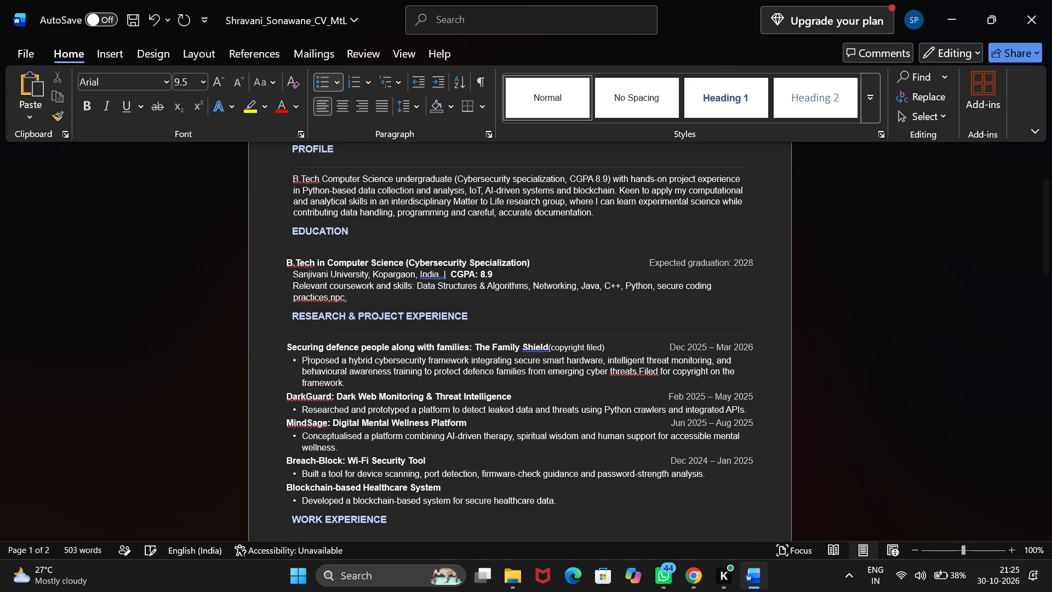
pyautogui.click(637, 368)
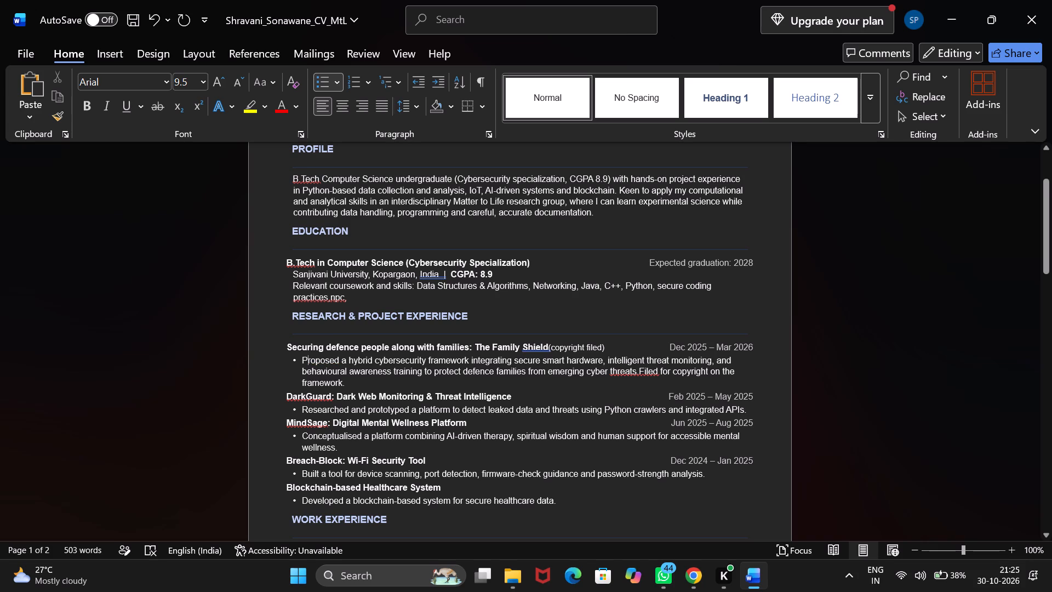
pyautogui.press('Right')
pyautogui.press('space')
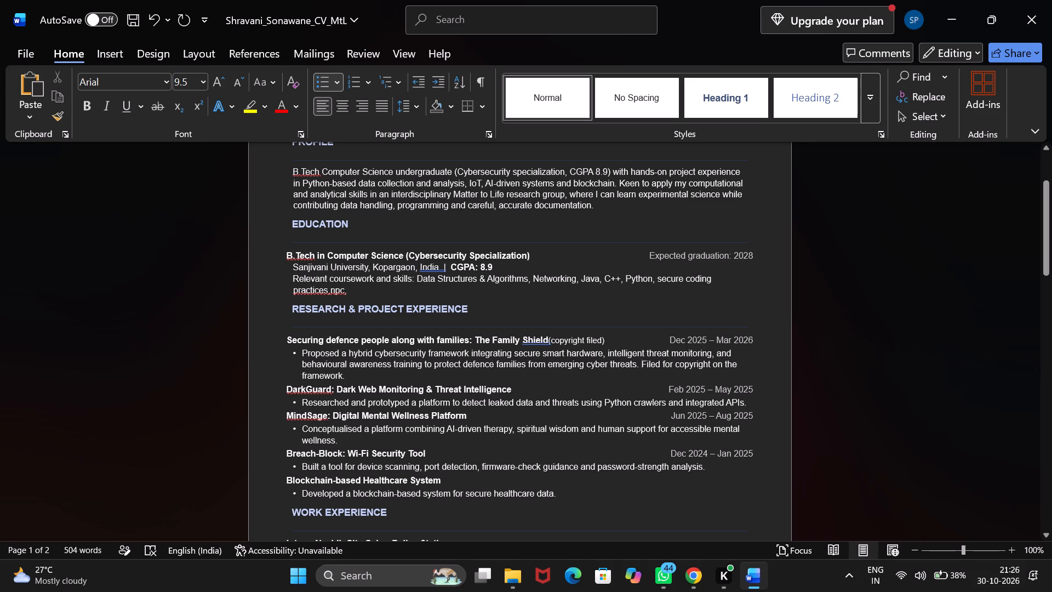
# Delete the whole "DarkGuard: Dark Web Monitoring & Threat Intelligence" project entry, including its dates and bullet.
pyautogui.moveTo(283, 390); pyautogui.dragTo(738, 404)
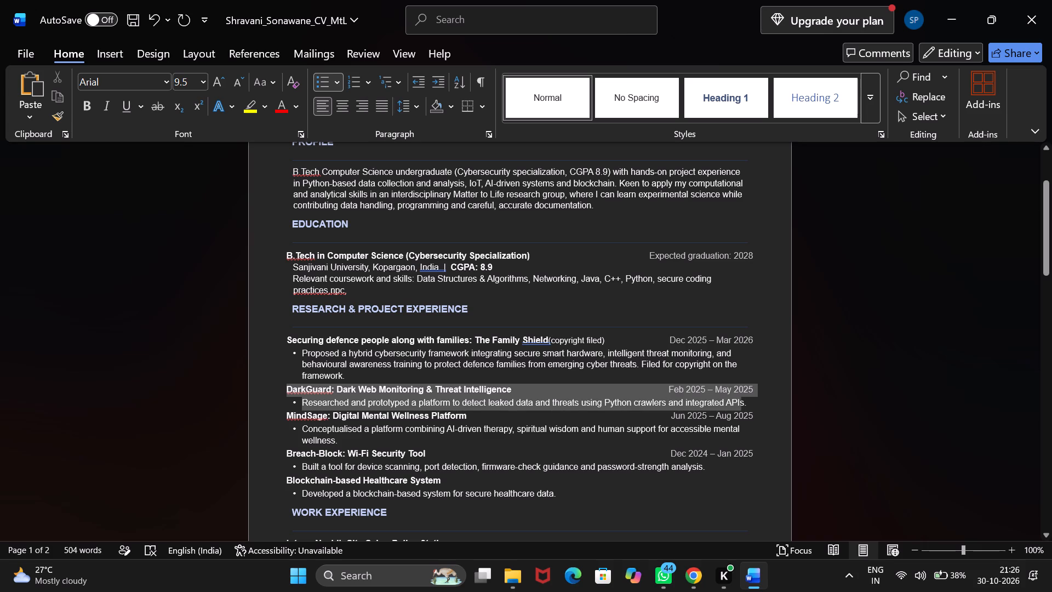
pyautogui.moveTo(738, 404); pyautogui.dragTo(784, 401)
pyautogui.press('BackSpace')
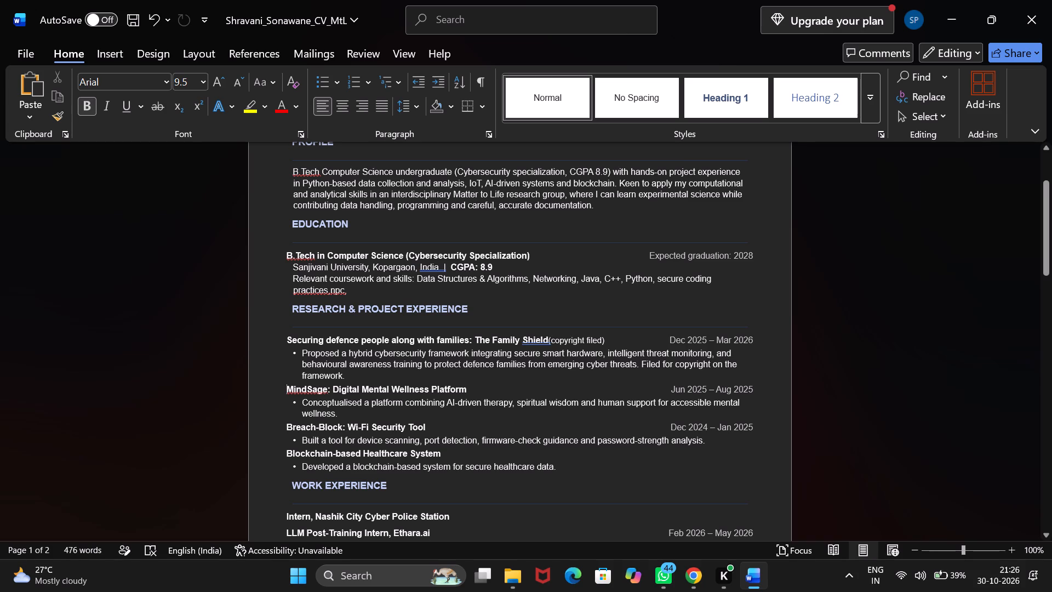
# Copy the whole Family Shield entry and paste it over the "MindSage: Digital Mental Wellness Platform" entry.
pyautogui.moveTo(337, 417); pyautogui.dragTo(305, 408)
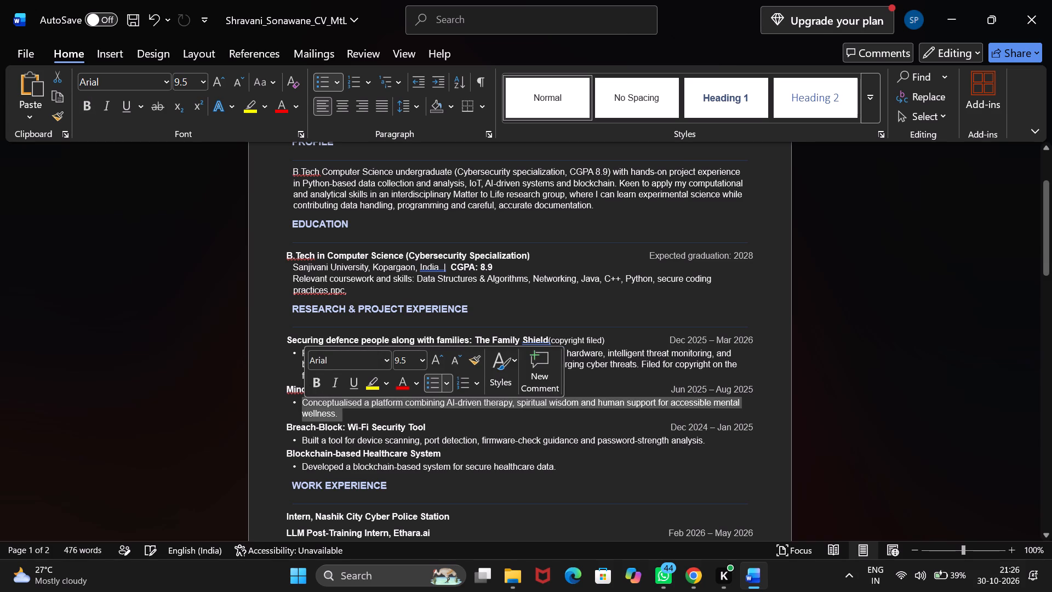
pyautogui.click(256, 374)
pyautogui.click(358, 374)
pyautogui.moveTo(358, 374); pyautogui.dragTo(284, 344)
pyautogui.hotkey('ctrl', 'c')
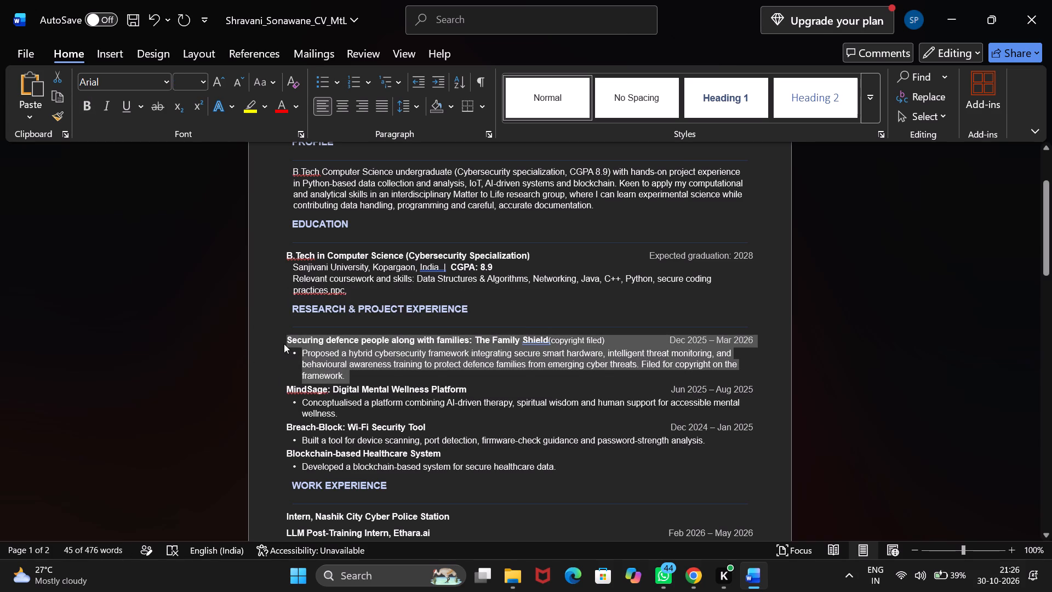
pyautogui.moveTo(284, 388); pyautogui.dragTo(338, 414)
pyautogui.hotkey('ctrl', 'v')
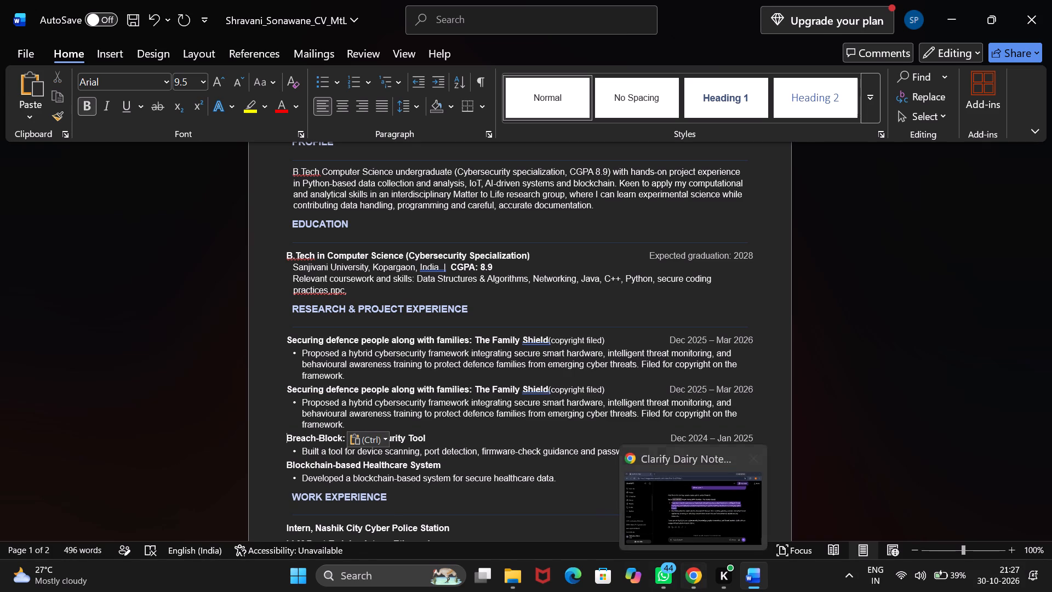
# In the Education coursework line, replace the stray ",npc," after "secure coding practices" with a full stop.
pyautogui.click(350, 292)
pyautogui.press('BackSpace')
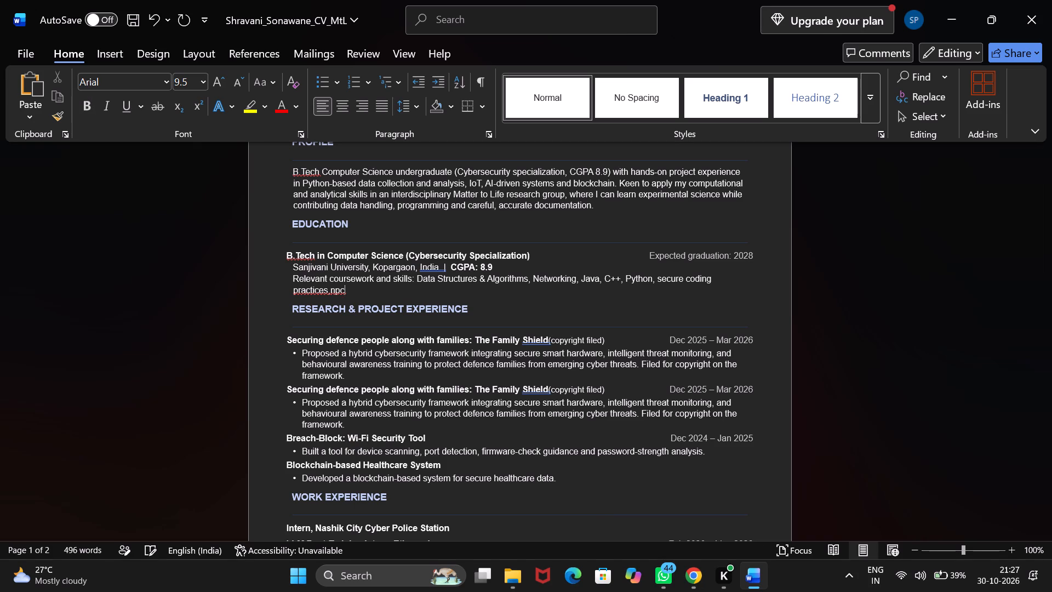
pyautogui.press('BackSpace')
pyautogui.press('BackSpace')
pyautogui.press('BackSpace')
pyautogui.press('BackSpace')
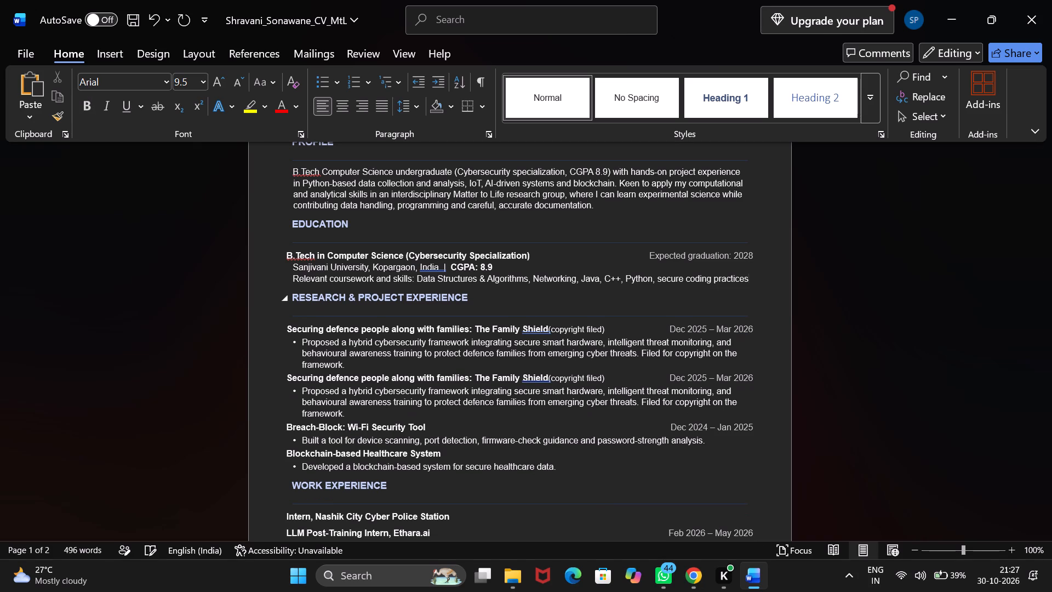
pyautogui.press('.')
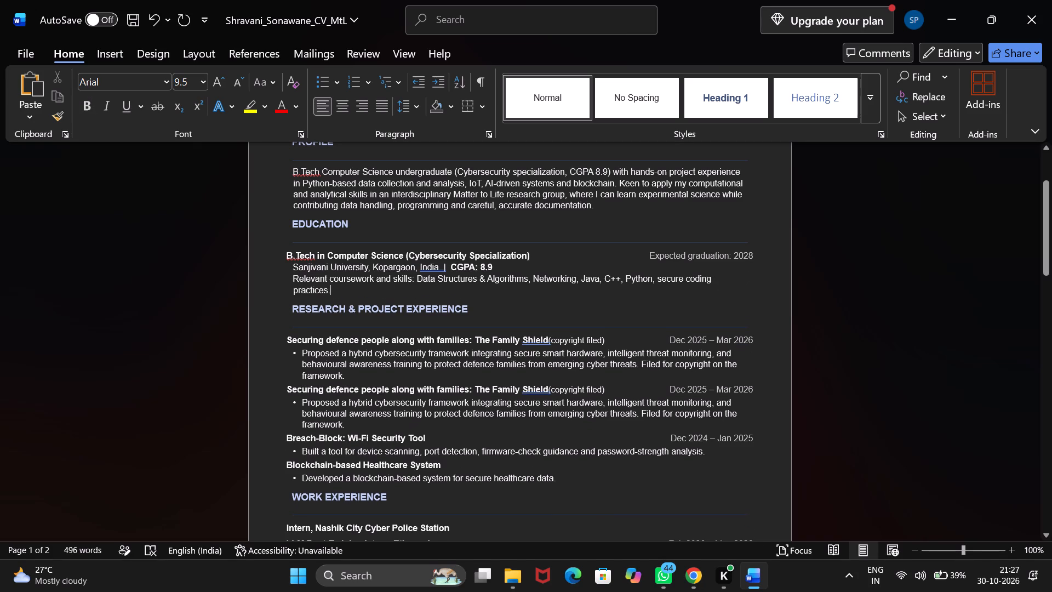
pyautogui.click(700, 570)
pyautogui.click(540, 528)
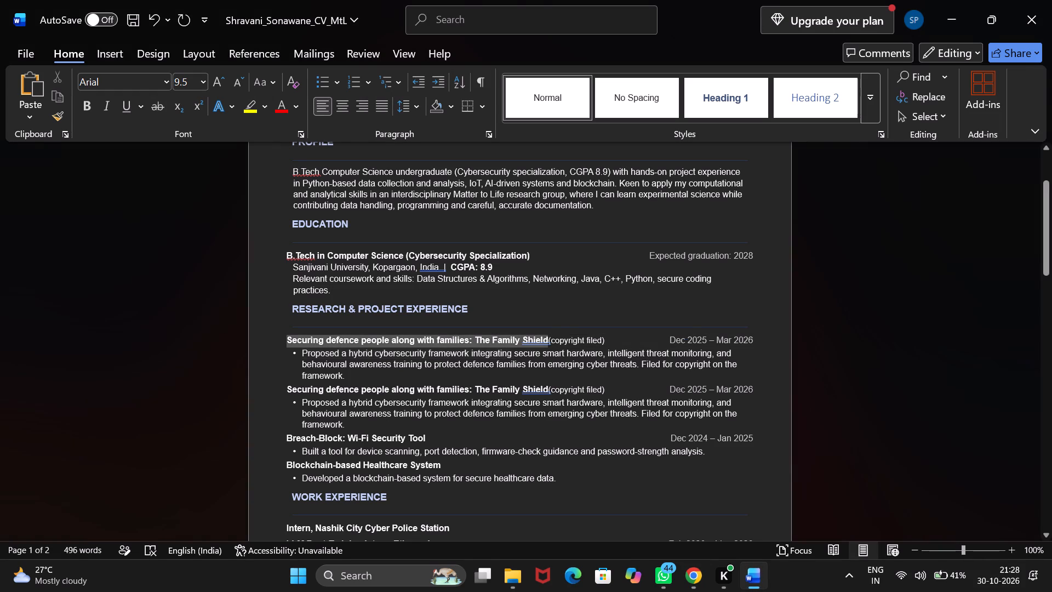
pyautogui.moveTo(591, 341); pyautogui.dragTo(607, 341)
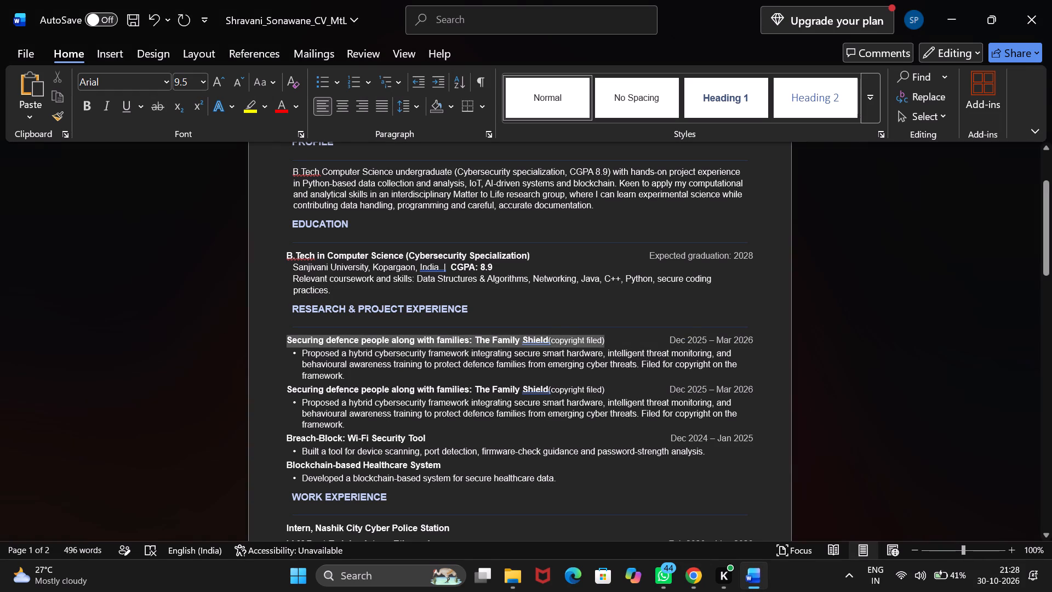
pyautogui.moveTo(607, 341); pyautogui.dragTo(609, 341)
pyautogui.hotkey('ctrl', 'v')
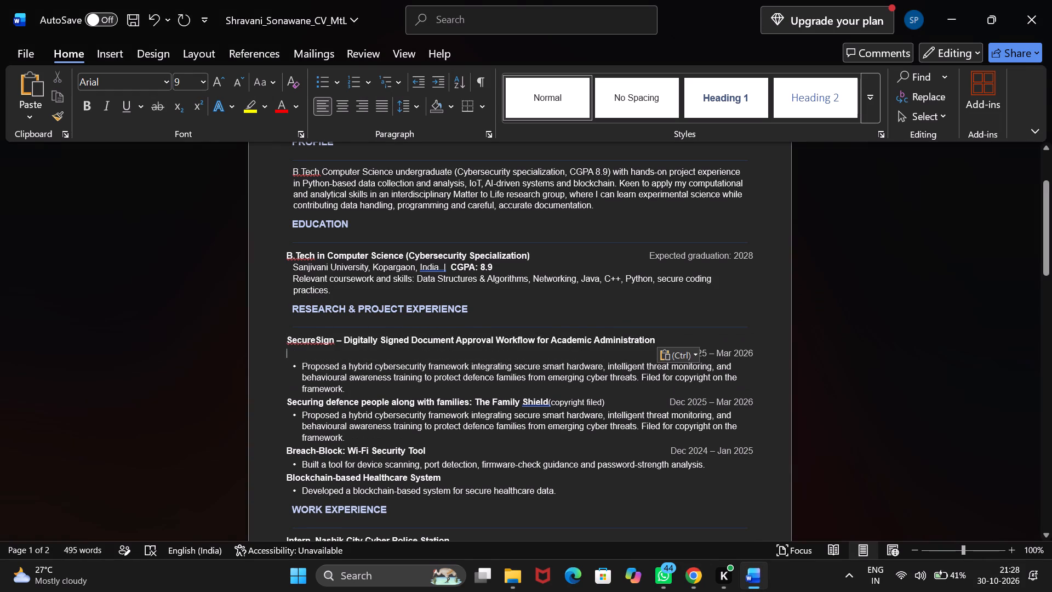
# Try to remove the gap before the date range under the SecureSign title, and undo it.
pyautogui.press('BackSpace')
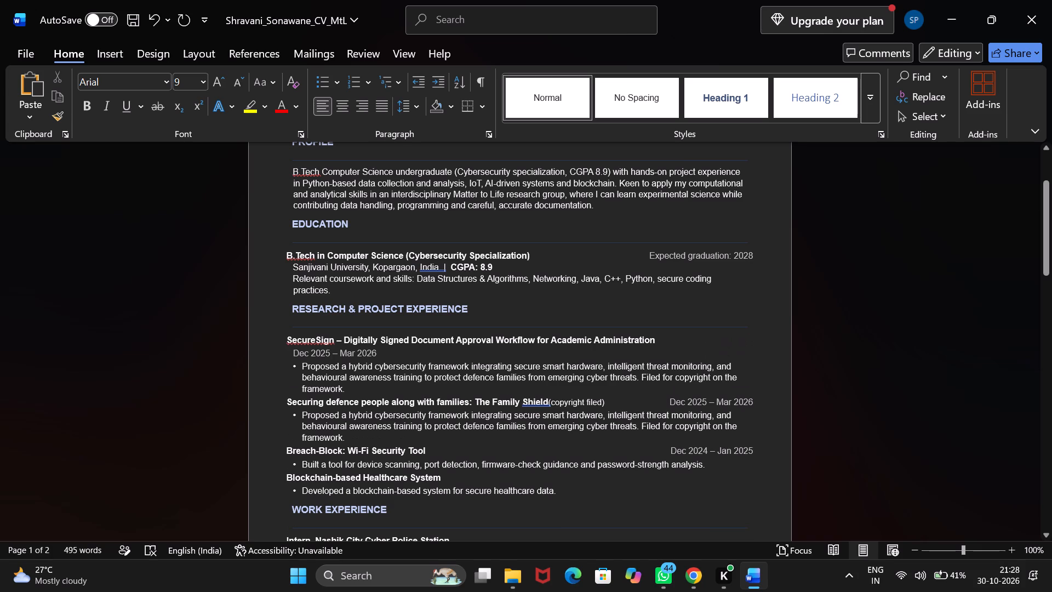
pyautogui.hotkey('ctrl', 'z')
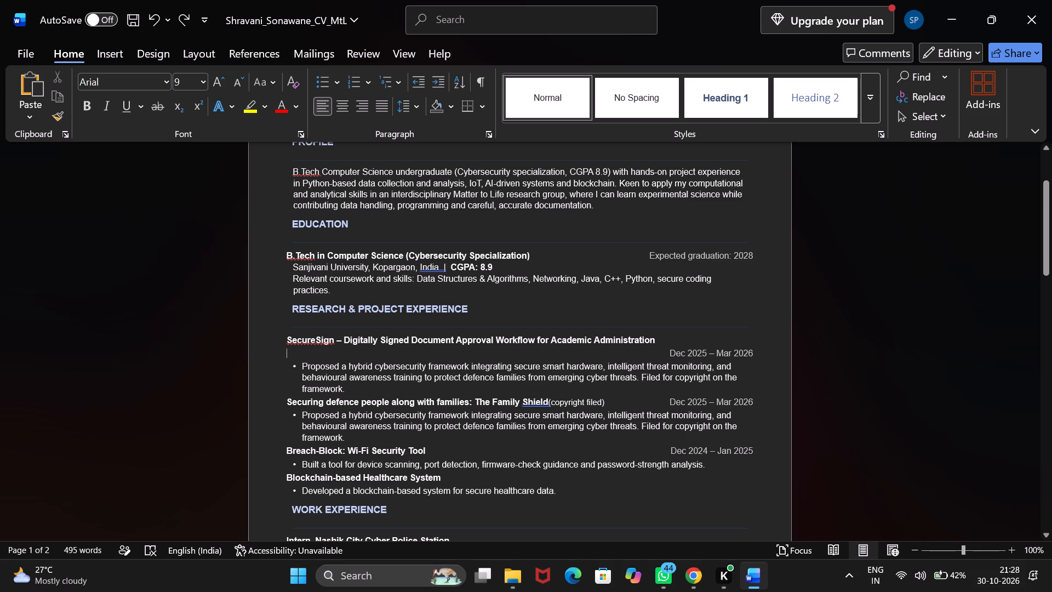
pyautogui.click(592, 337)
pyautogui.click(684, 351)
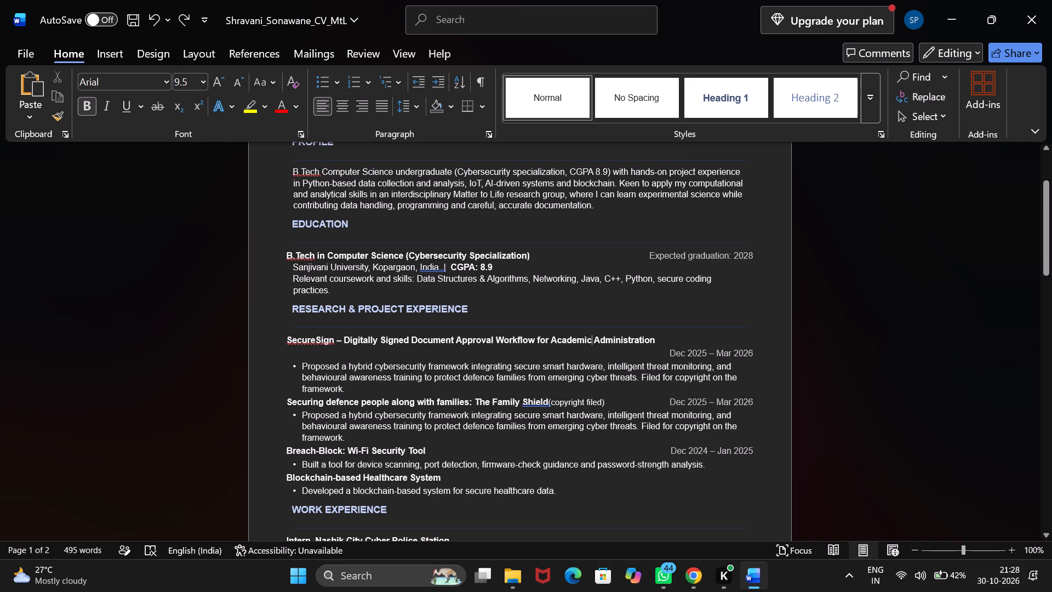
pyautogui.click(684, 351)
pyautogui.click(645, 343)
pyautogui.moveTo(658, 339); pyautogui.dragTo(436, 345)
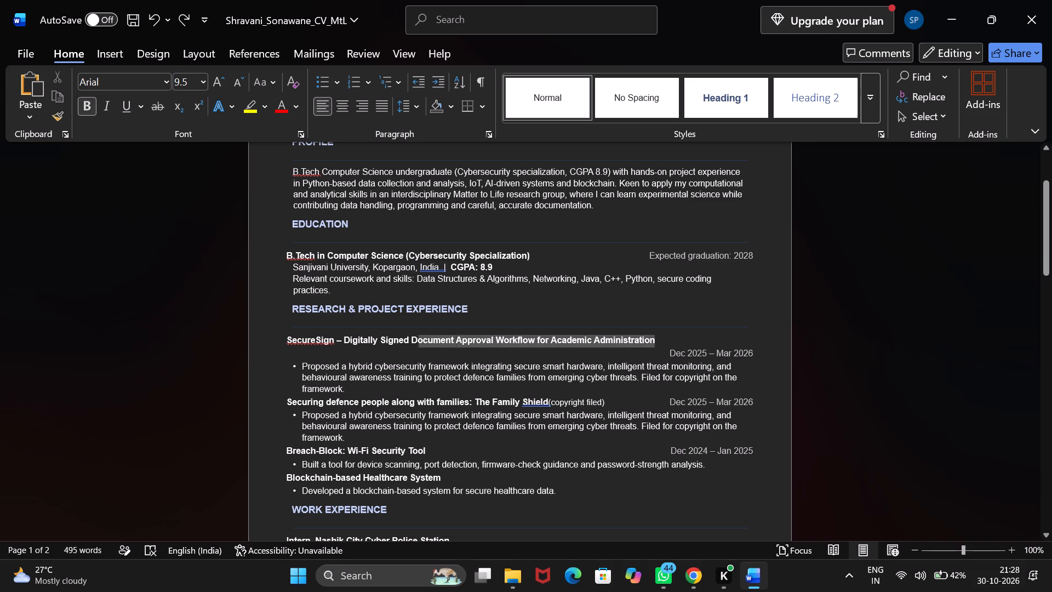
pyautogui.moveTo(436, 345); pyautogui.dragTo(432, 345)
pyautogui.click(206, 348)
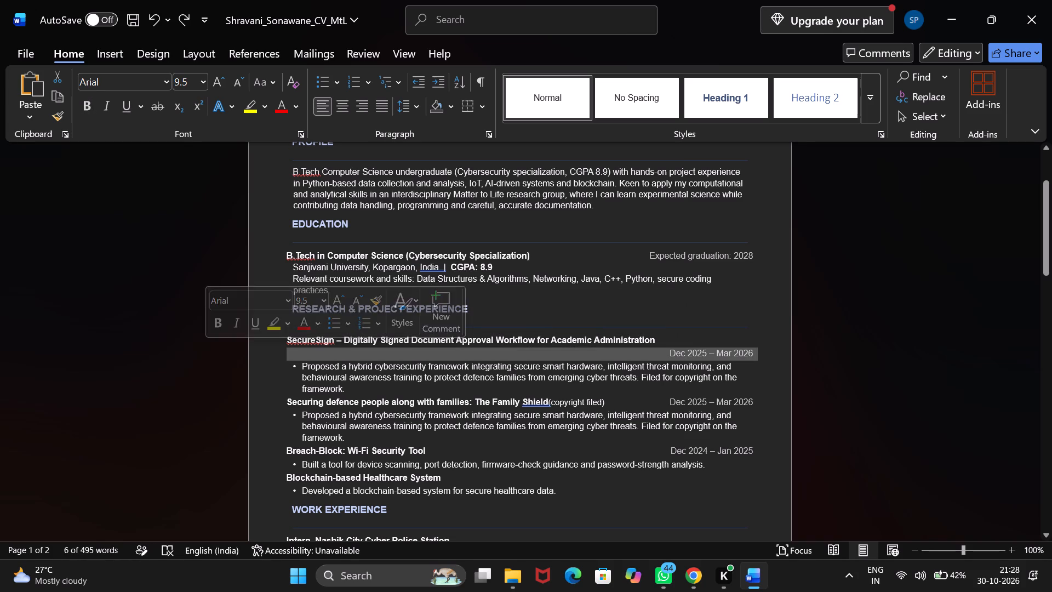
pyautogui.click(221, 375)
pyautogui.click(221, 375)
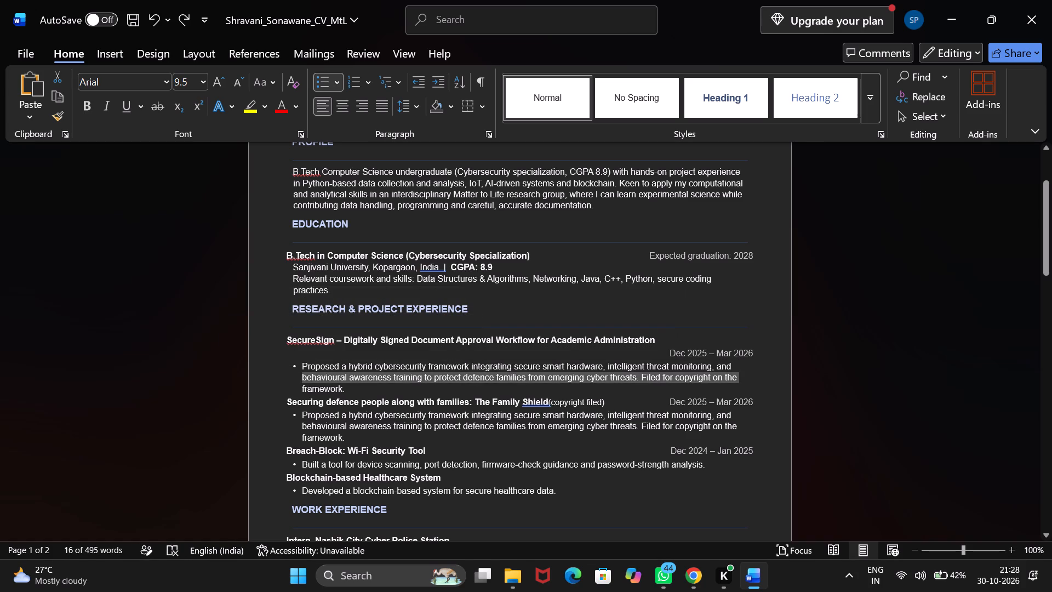
# Delete "SecureSign –" from the start of the first project title.
pyautogui.click(341, 339)
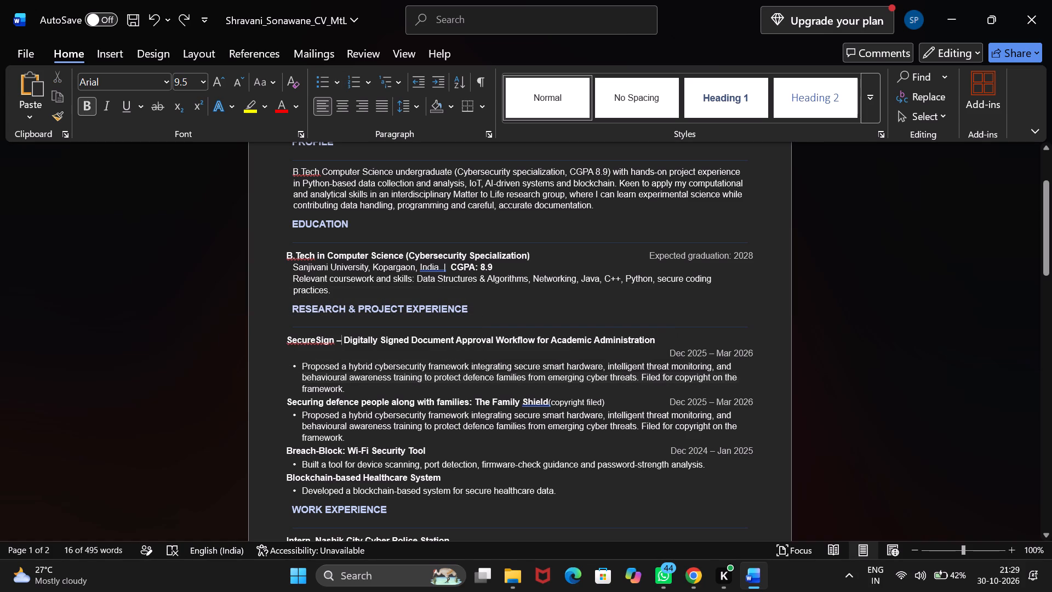
pyautogui.press('BackSpace')
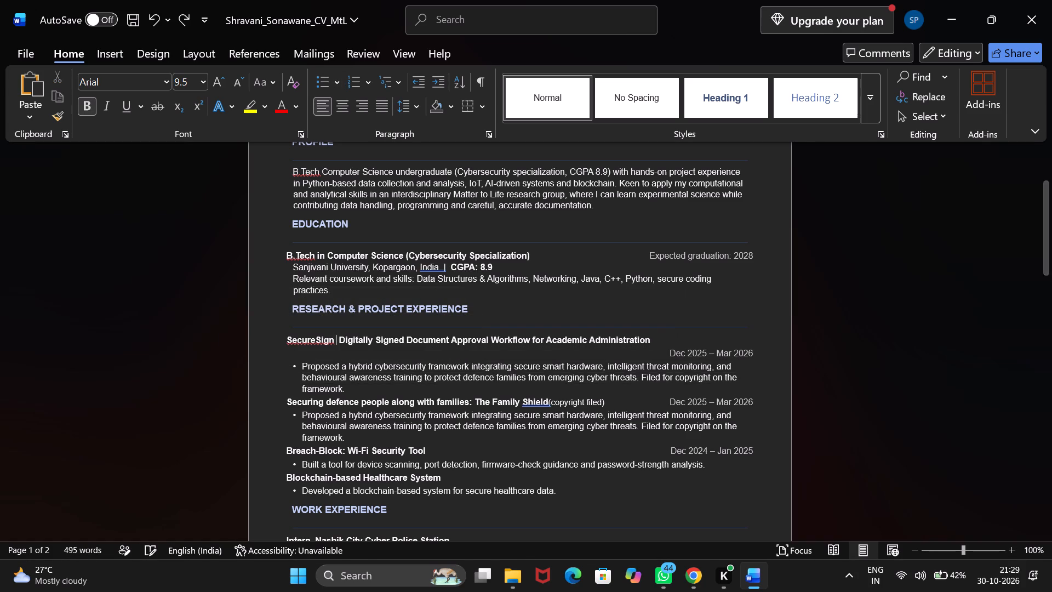
pyautogui.press('BackSpace')
pyautogui.press('BackSpace')
pyautogui.press('BackSpace')
pyautogui.press('BackSpace')
pyautogui.press('BackSpace')
pyautogui.press('BackSpace')
pyautogui.press('BackSpace')
pyautogui.press('BackSpace')
pyautogui.press('BackSpace')
pyautogui.press('BackSpace')
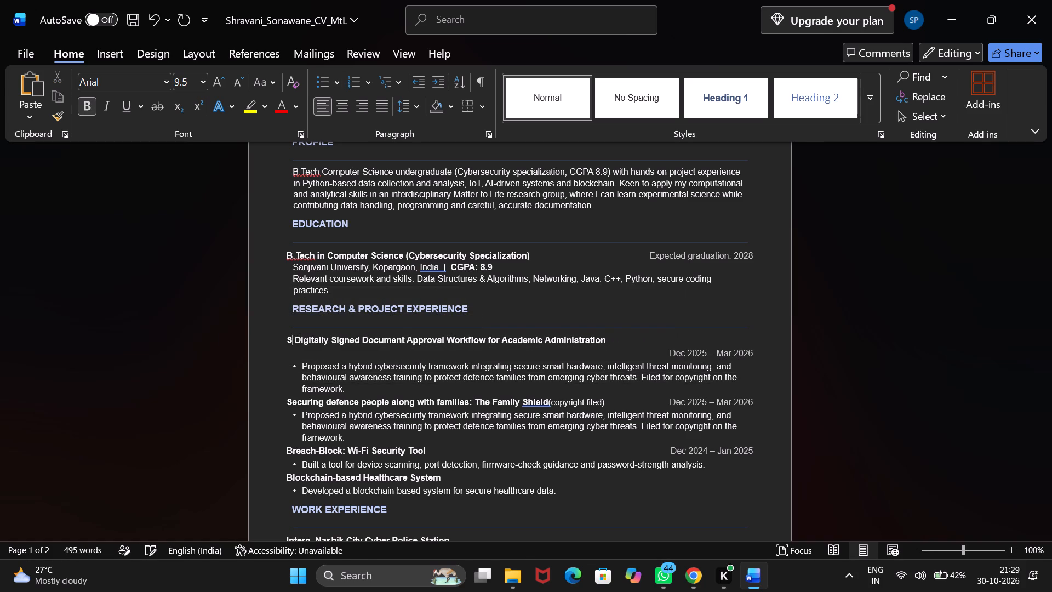
pyautogui.press('BackSpace')
pyautogui.press('BackSpace')
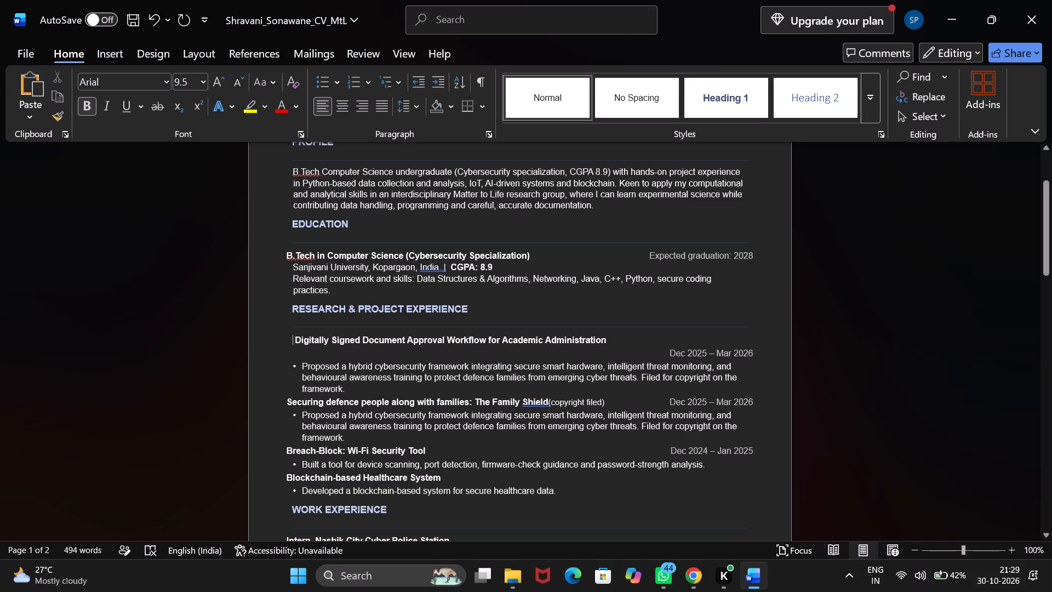
# Join the "Dec 2025 – Mar 2026" date line to the end of the Digitally Signed Document Approval Workflow title.
pyautogui.click(672, 356)
pyautogui.press('BackSpace')
pyautogui.press('BackSpace')
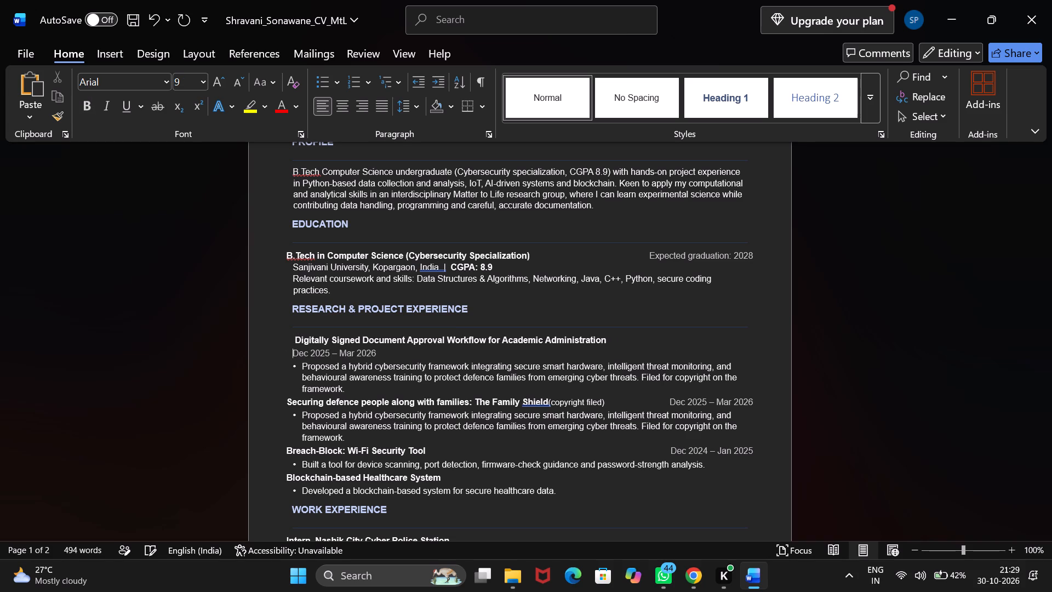
pyautogui.press('BackSpace')
pyautogui.press('BackSpace')
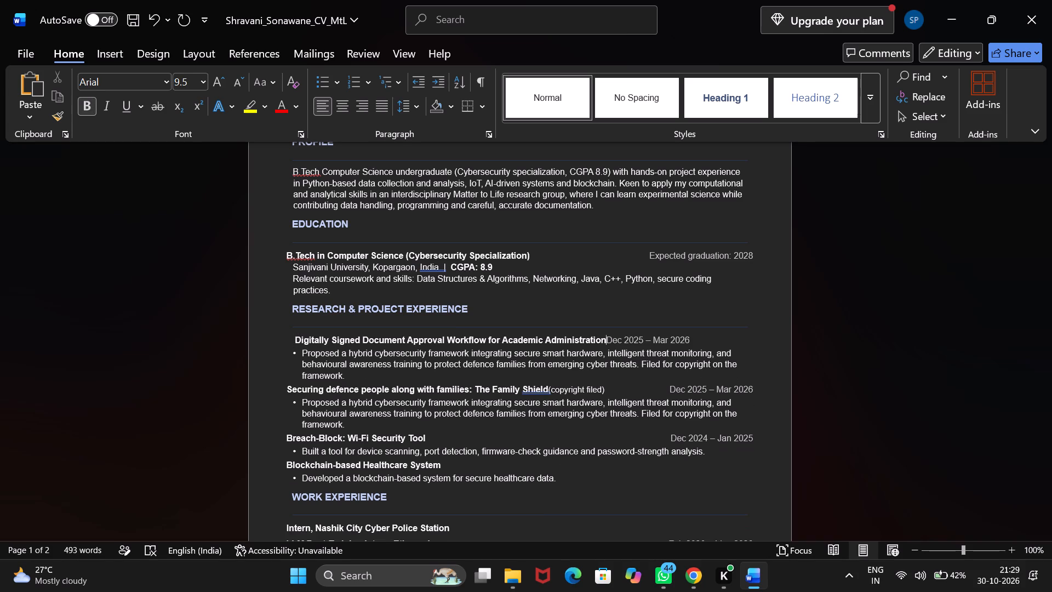
# Insert spaces between the first project title and its date range to move the dates towards the right margin.
pyautogui.press('space')
pyautogui.press('space')
pyautogui.press('space')
pyautogui.press('space')
pyautogui.press('space')
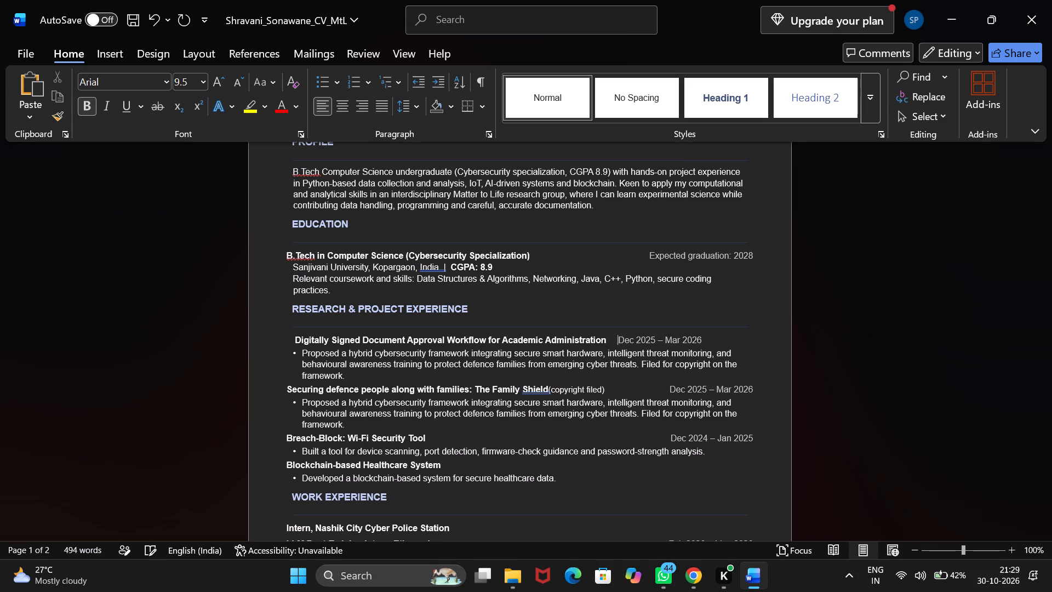
pyautogui.press('space')
pyautogui.press('space')
pyautogui.press('space')
pyautogui.press('space')
pyautogui.press('space')
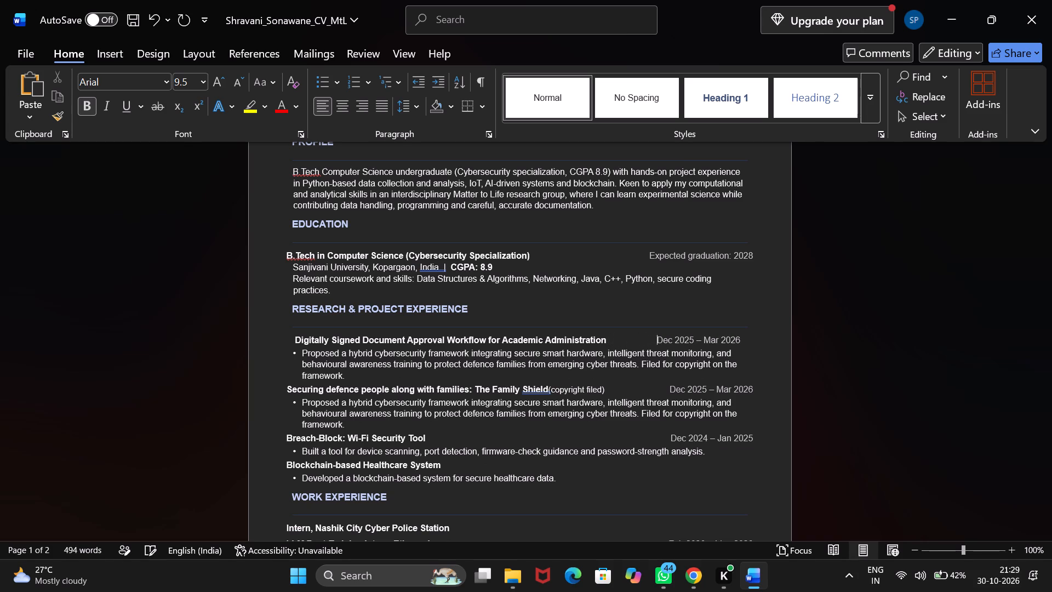
pyautogui.press('space')
pyautogui.press('space')
pyautogui.press('space')
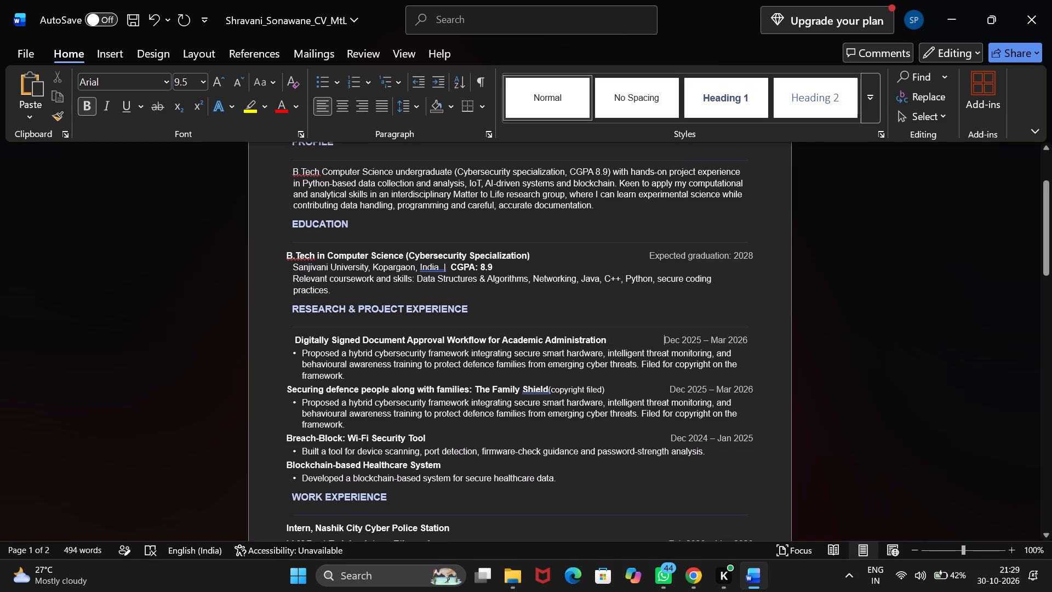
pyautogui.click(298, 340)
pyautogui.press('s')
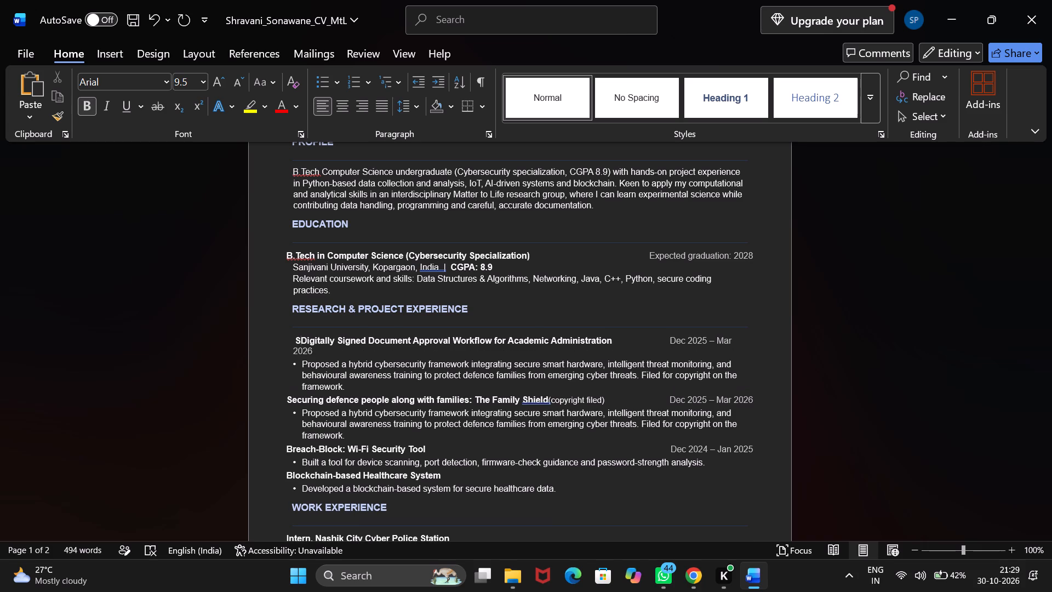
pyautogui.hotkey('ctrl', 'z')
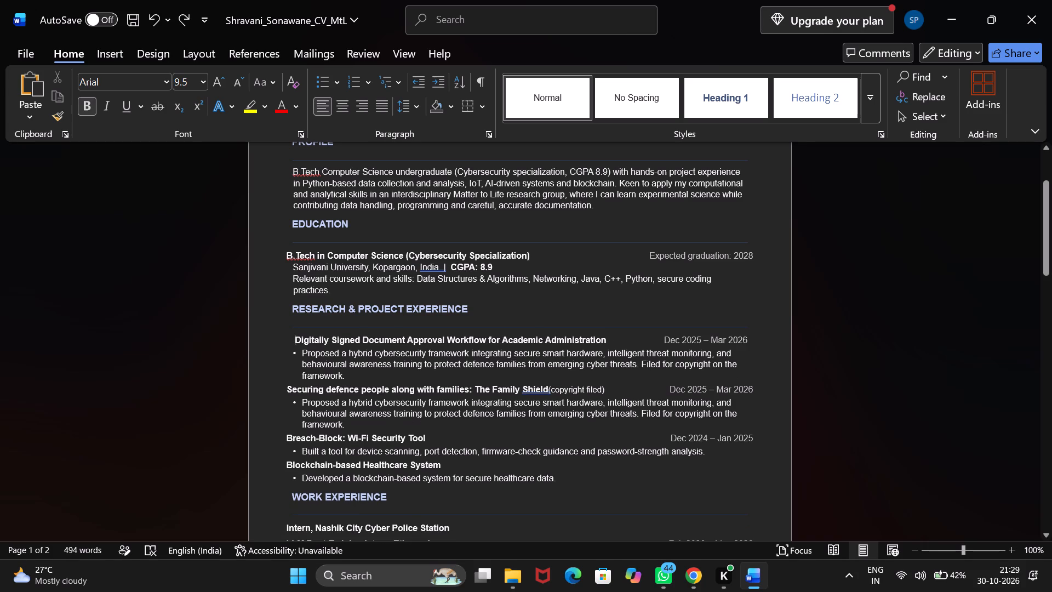
# Remove most of the spaces before the first project's date range, leaving a small gap after the title.
pyautogui.click(661, 337)
pyautogui.press('BackSpace')
pyautogui.press('BackSpace')
pyautogui.press('BackSpace')
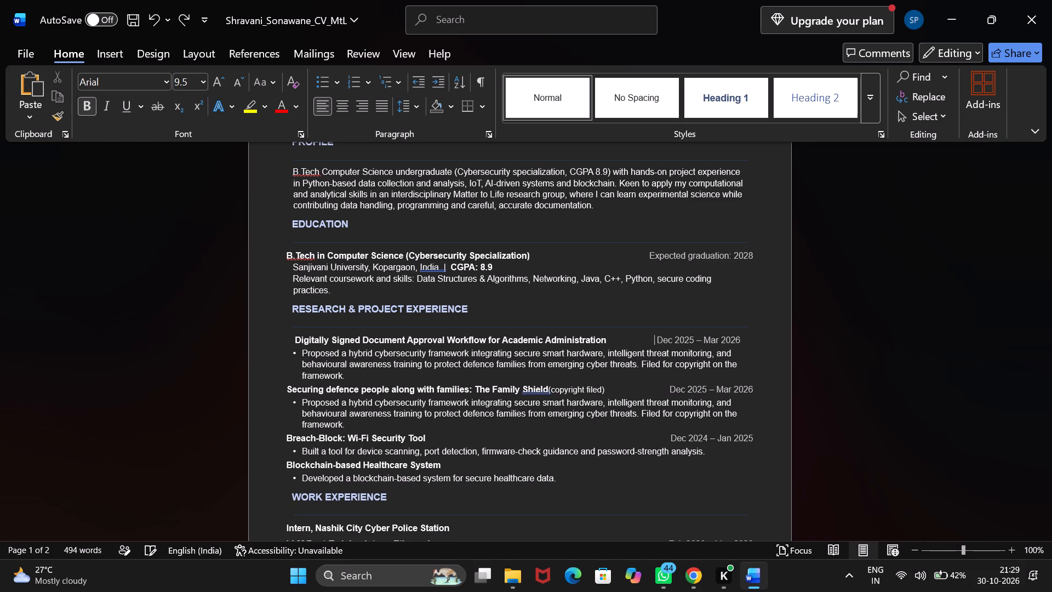
pyautogui.press('BackSpace')
pyautogui.press('BackSpace')
pyautogui.press('BackSpace')
pyautogui.press('BackSpace')
pyautogui.press('BackSpace')
pyautogui.press('BackSpace')
pyautogui.press('BackSpace')
pyautogui.press('BackSpace')
pyautogui.press('BackSpace')
pyautogui.press('BackSpace')
pyautogui.press('BackSpace')
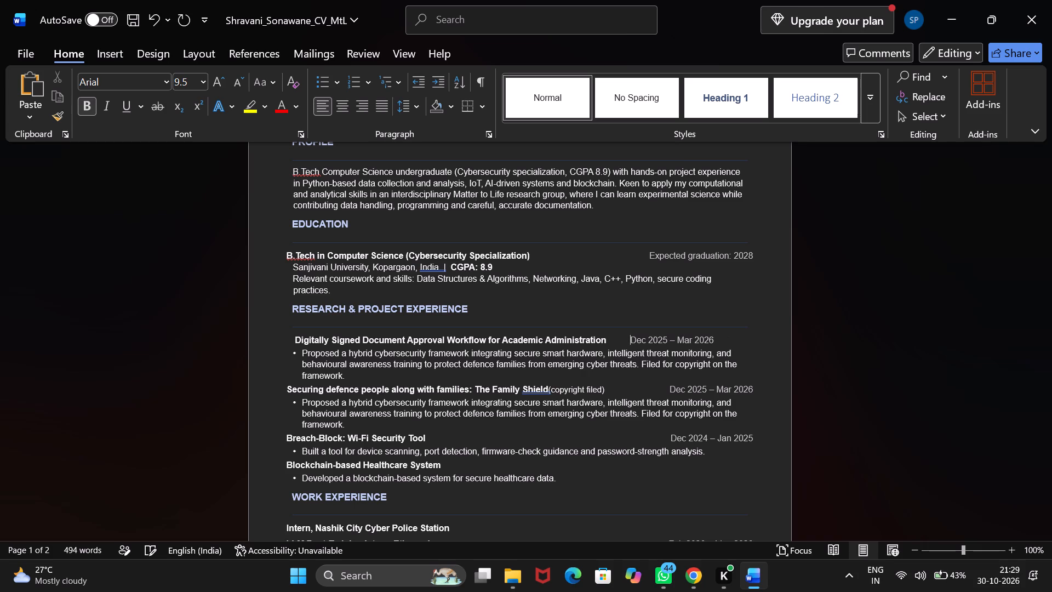
pyautogui.press('BackSpace')
pyautogui.press('BackSpace')
pyautogui.press('BackSpace')
pyautogui.press('BackSpace')
pyautogui.press('BackSpace')
pyautogui.press('BackSpace')
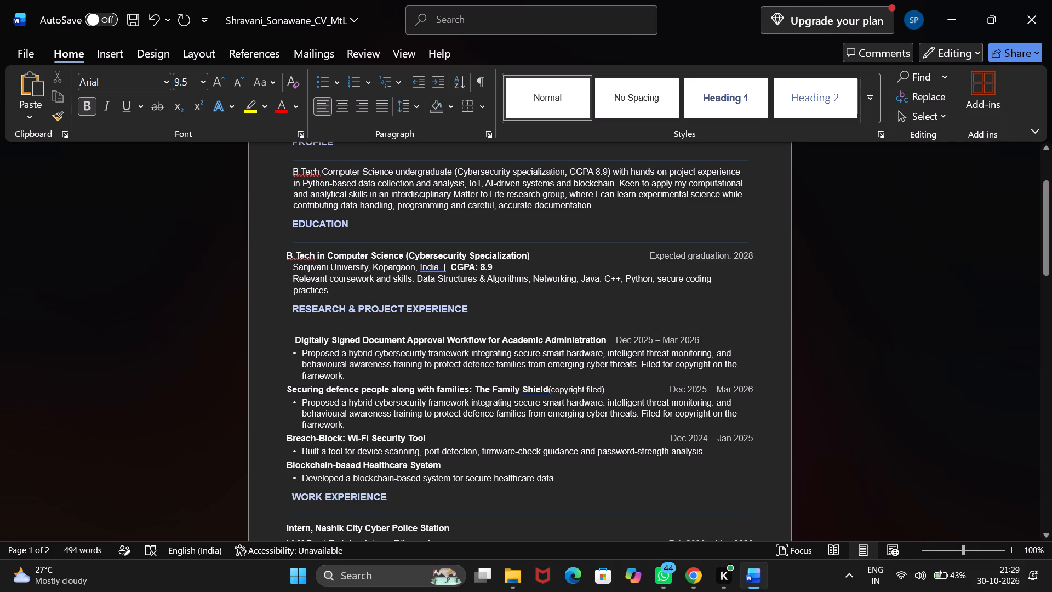
# Insert "SecureSign-" at the start of the Digitally Signed Document Approval Workflow project title.
pyautogui.click(294, 335)
pyautogui.hotkey('shift', 's')
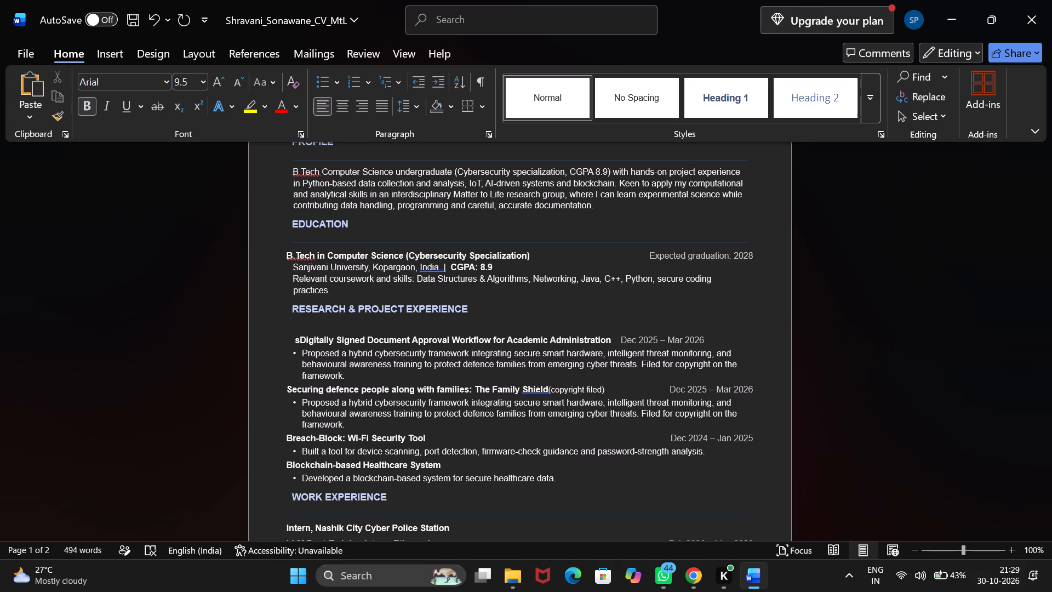
pyautogui.press('BackSpace')
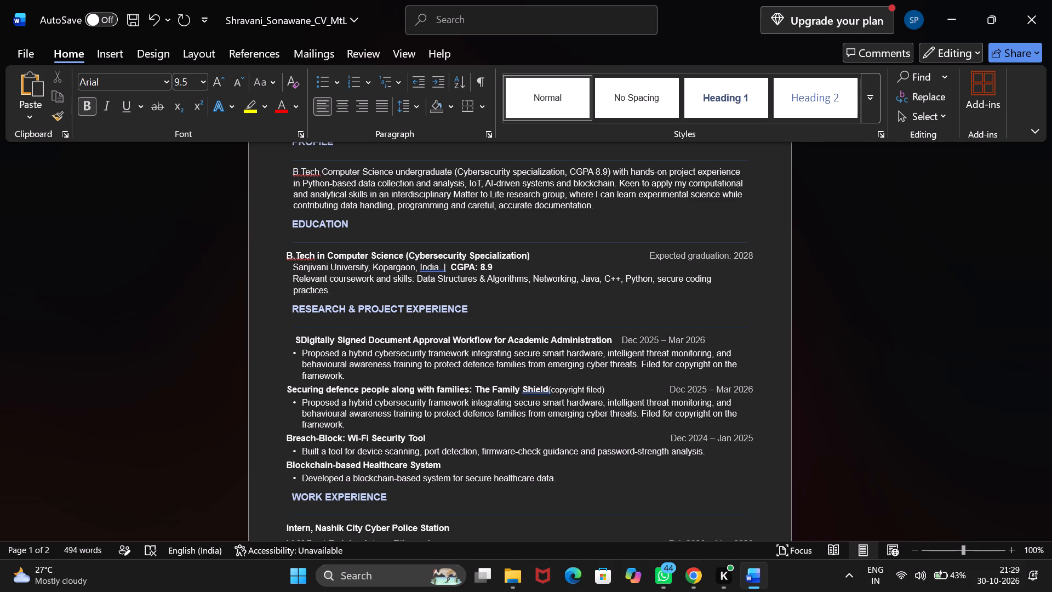
pyautogui.write('ecure')
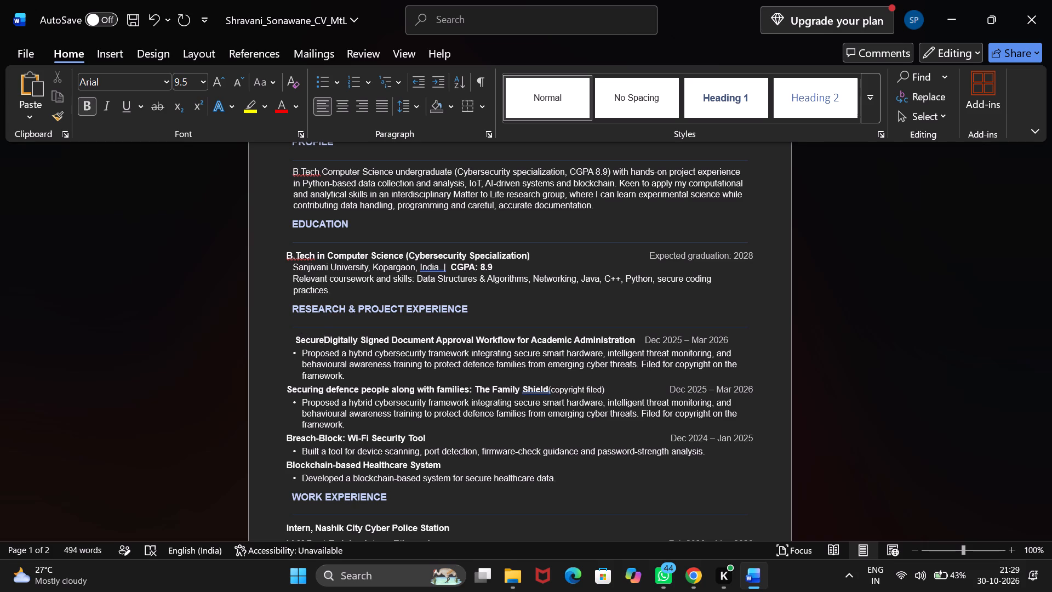
pyautogui.write('si')
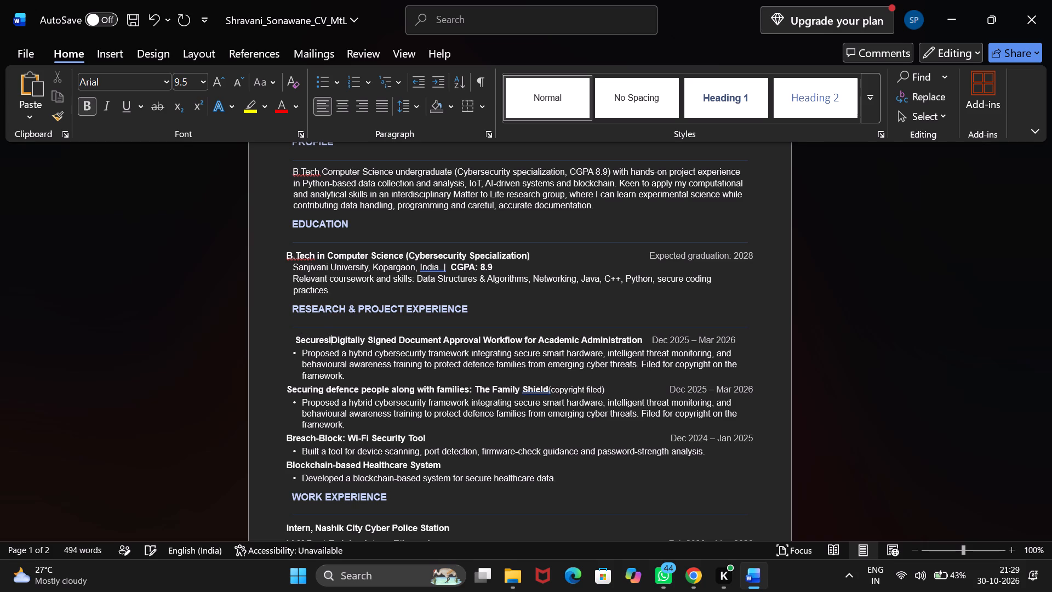
pyautogui.write('gn')
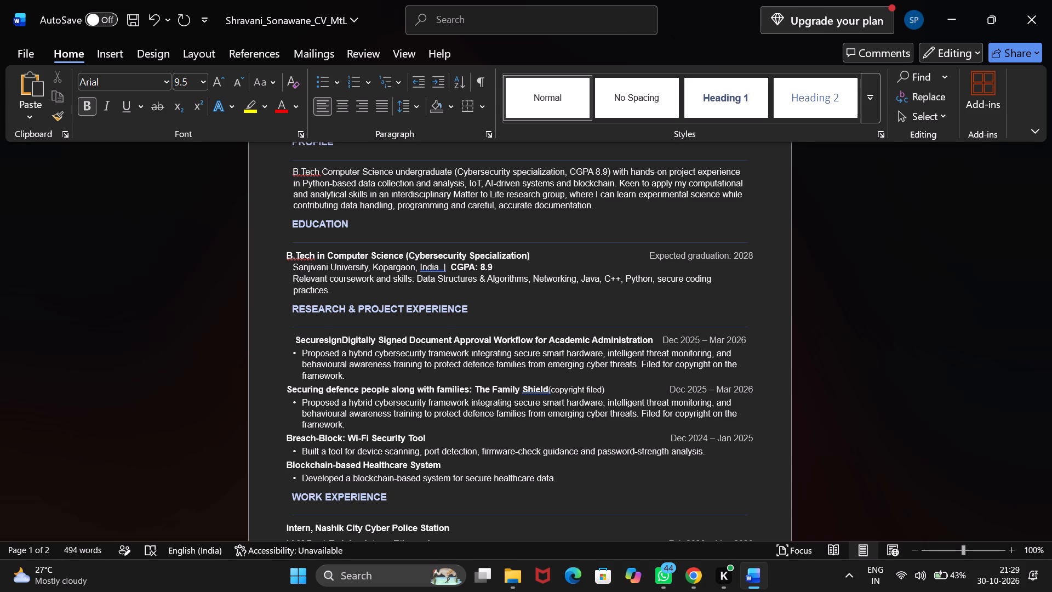
pyautogui.press('-')
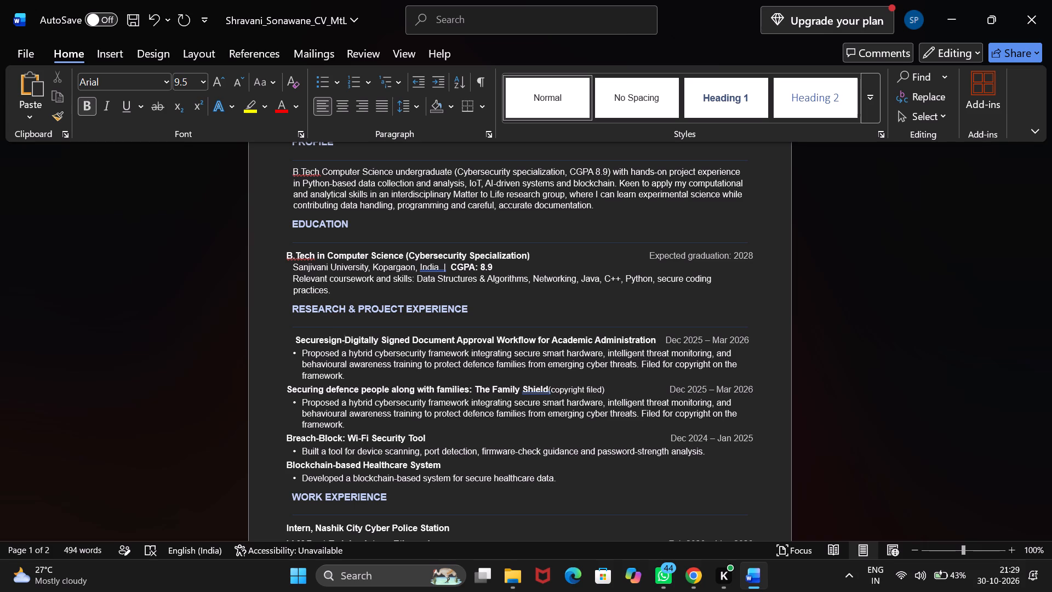
pyautogui.click(327, 339)
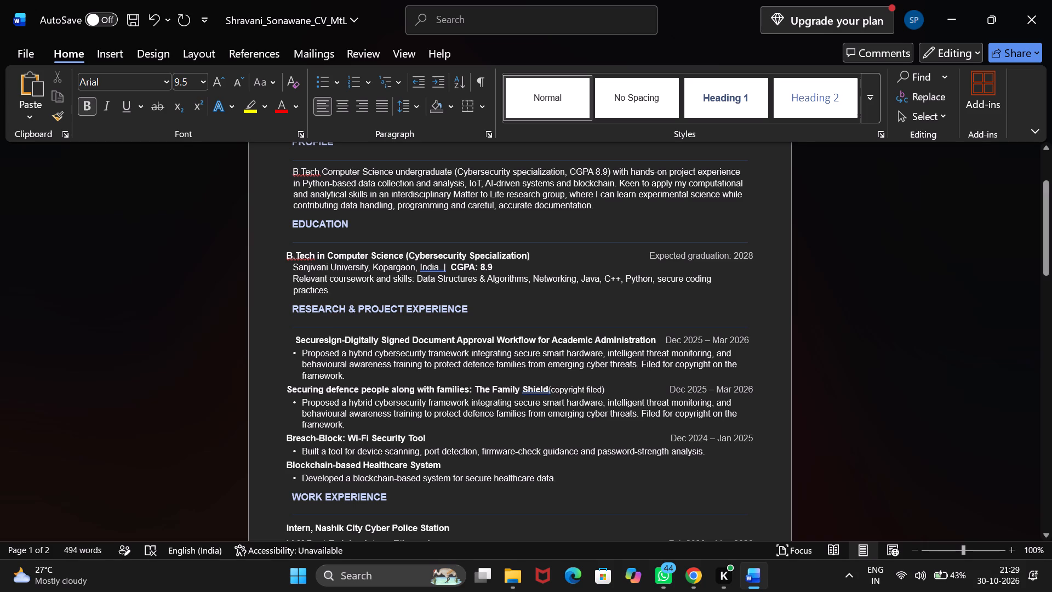
pyautogui.press('BackSpace')
pyautogui.hotkey('shift', 's')
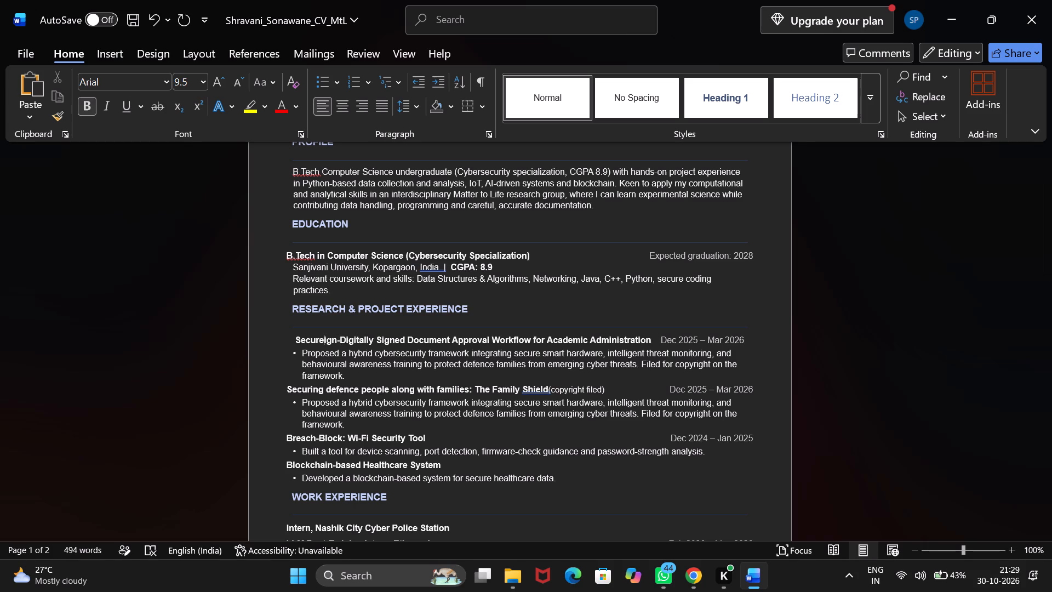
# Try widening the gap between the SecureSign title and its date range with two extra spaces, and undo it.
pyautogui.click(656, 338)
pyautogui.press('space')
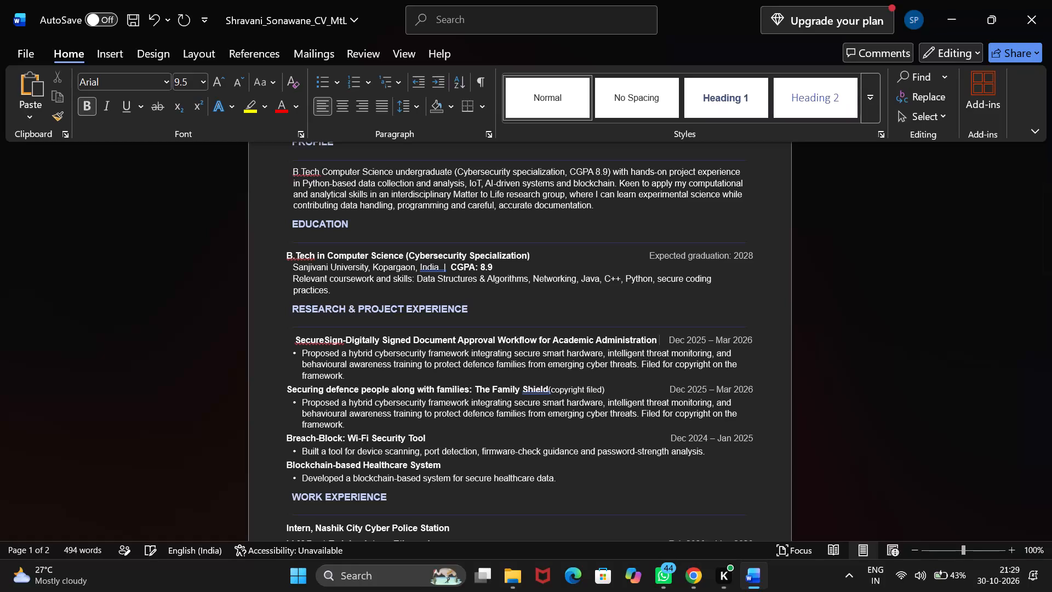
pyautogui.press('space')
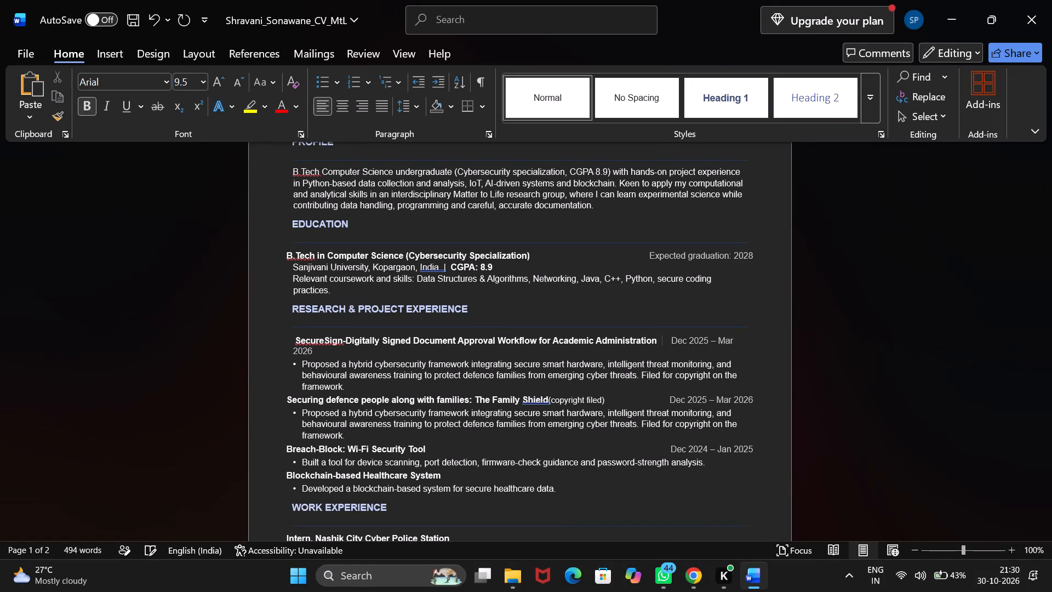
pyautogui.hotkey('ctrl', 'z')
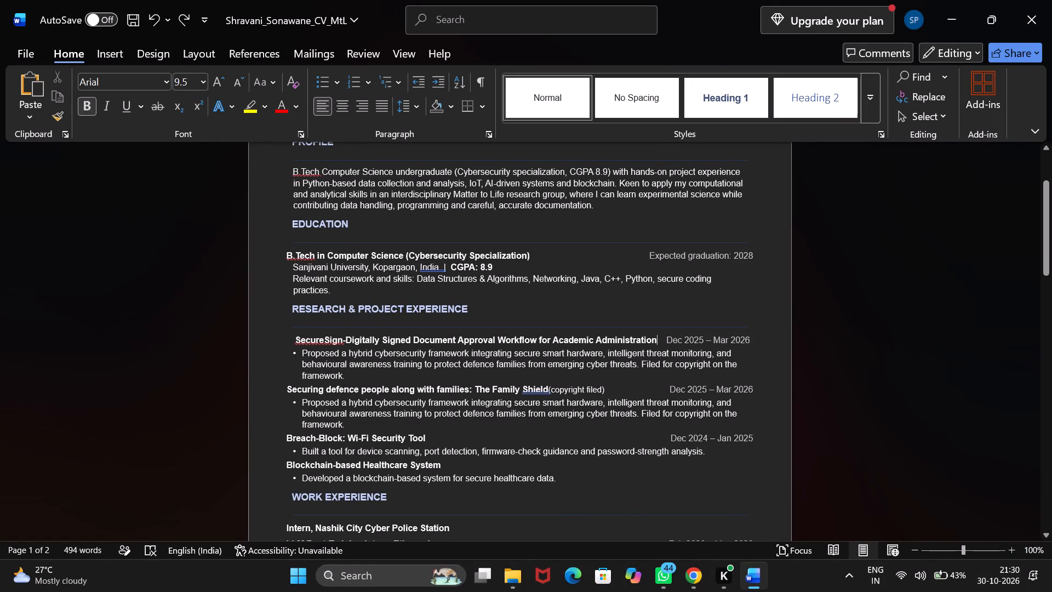
# Set the start date of the SecureSign project's date range to "Mar 2026".
pyautogui.click(683, 341)
pyautogui.press('BackSpace')
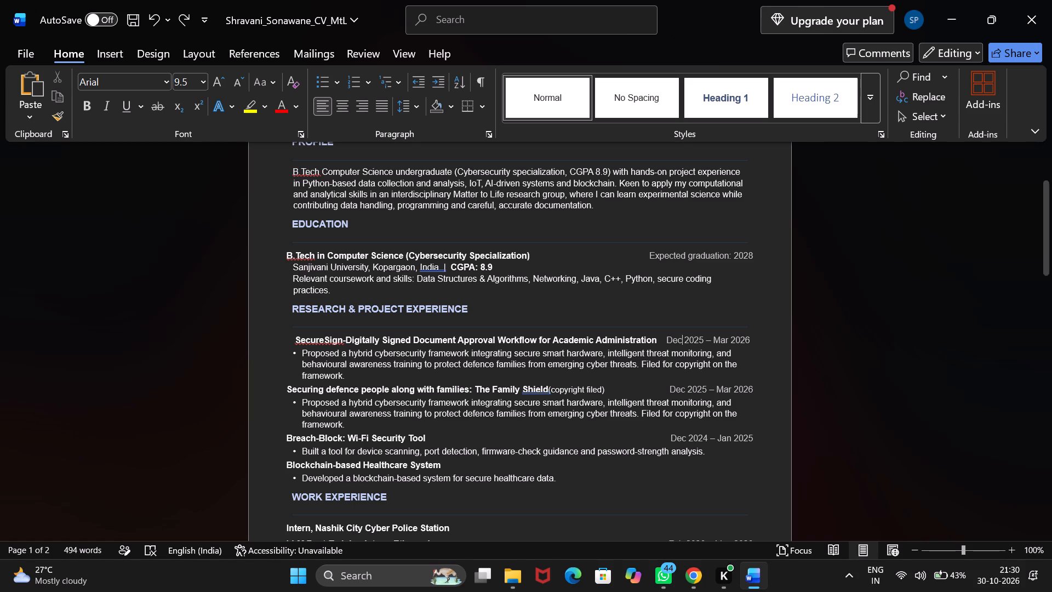
pyautogui.press('BackSpace')
pyautogui.press('BackSpace')
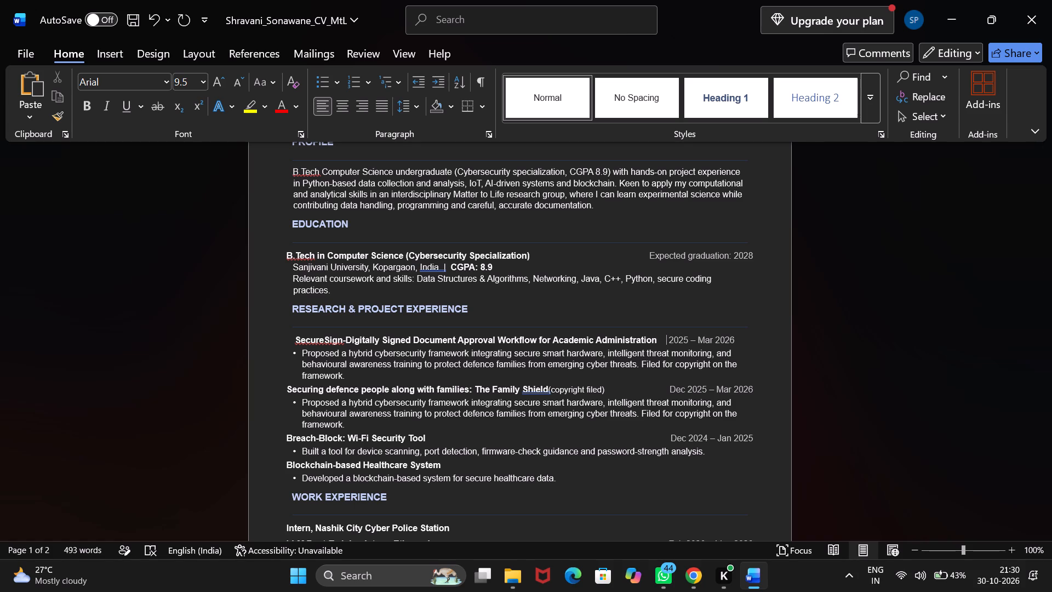
pyautogui.write('Mar')
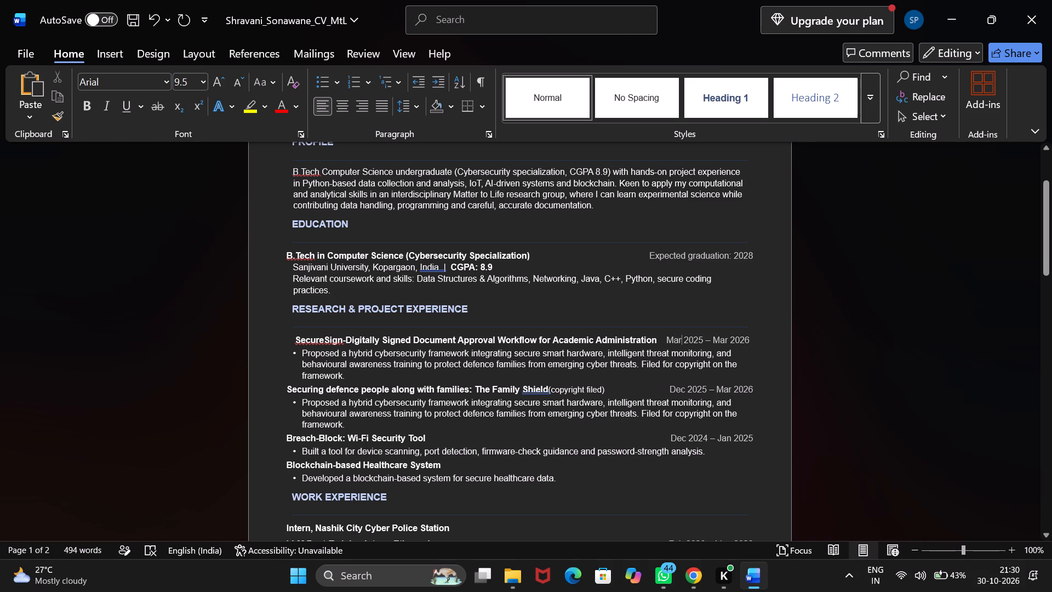
pyautogui.click(702, 337)
pyautogui.press('BackSpace')
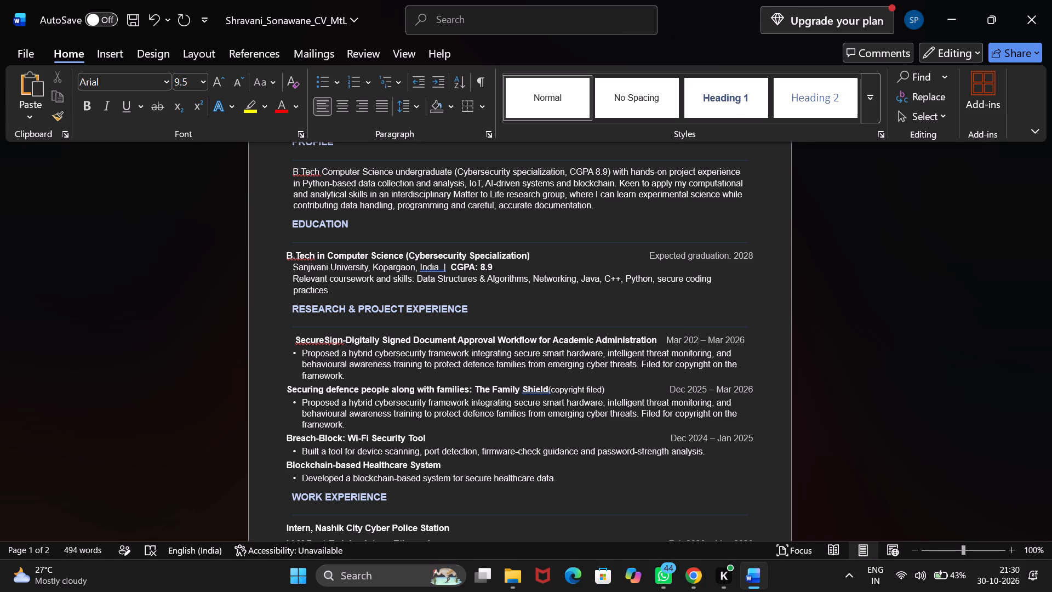
pyautogui.press('6')
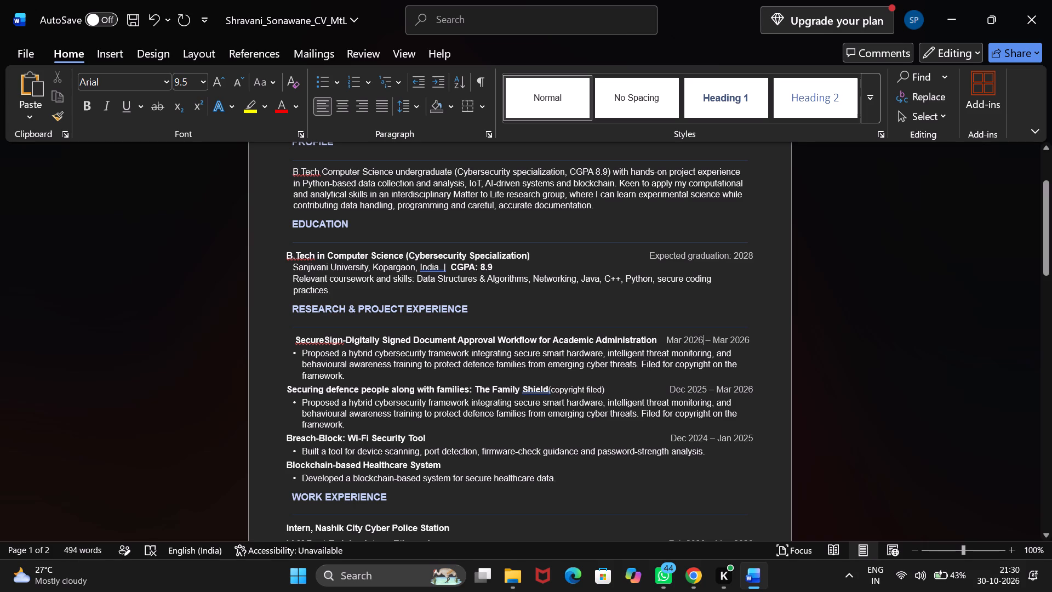
# Change the start month of the SecureSign project's date range to "July".
pyautogui.click(681, 340)
pyautogui.press('BackSpace')
pyautogui.press('BackSpace')
pyautogui.press('BackSpace')
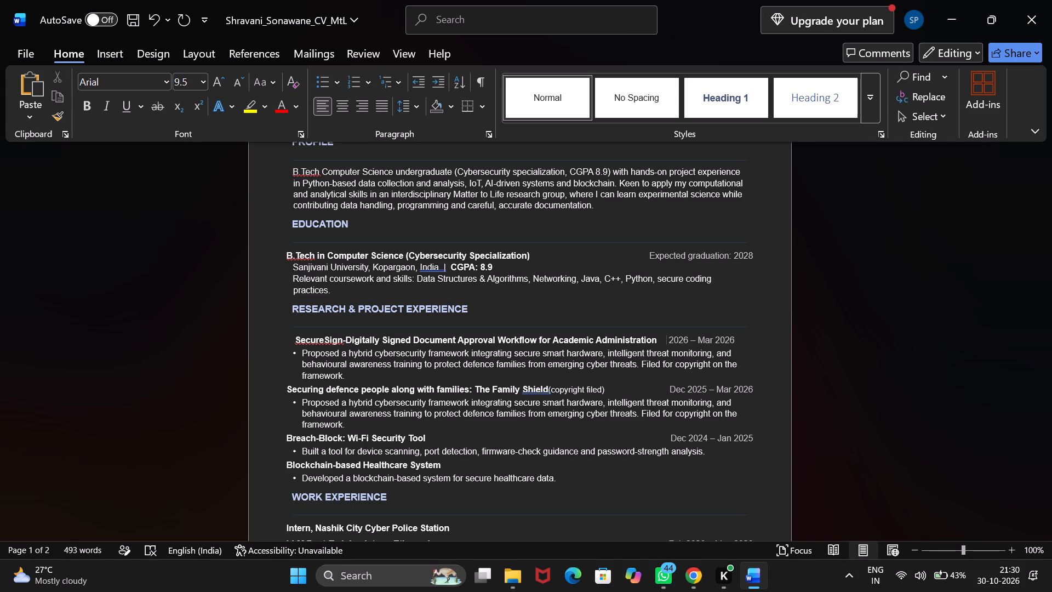
pyautogui.write('june')
pyautogui.press('space')
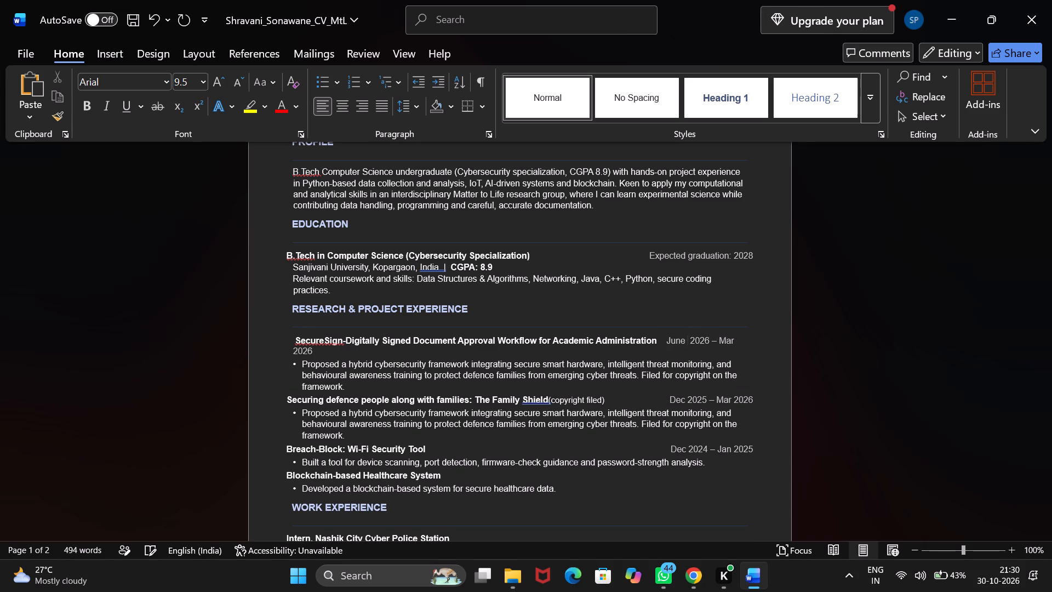
pyautogui.press('BackSpace')
pyautogui.press('BackSpace')
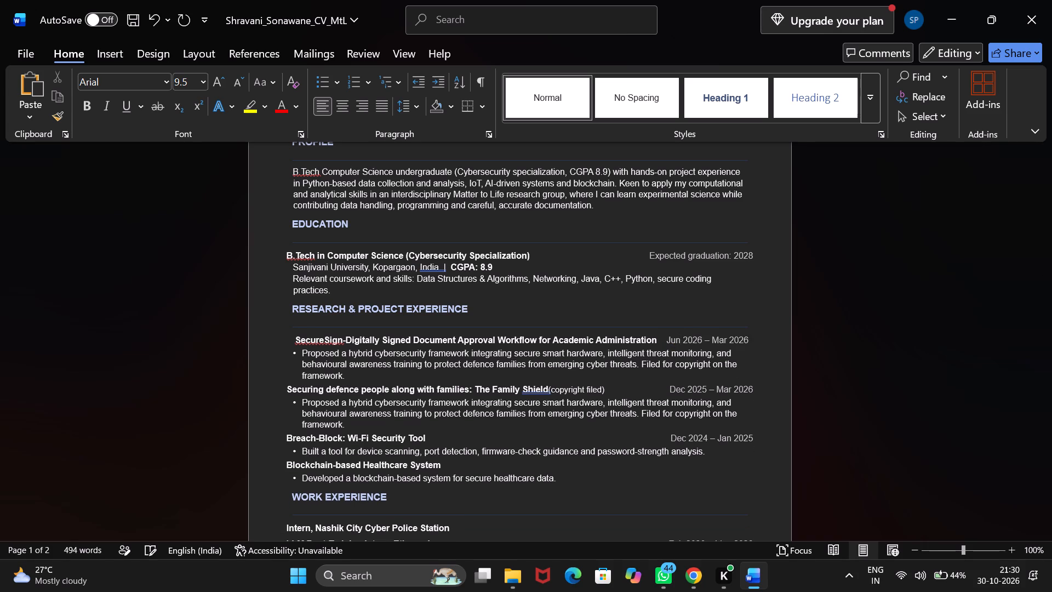
pyautogui.press('Right')
pyautogui.press('BackSpace')
pyautogui.press('BackSpace')
pyautogui.write('ly')
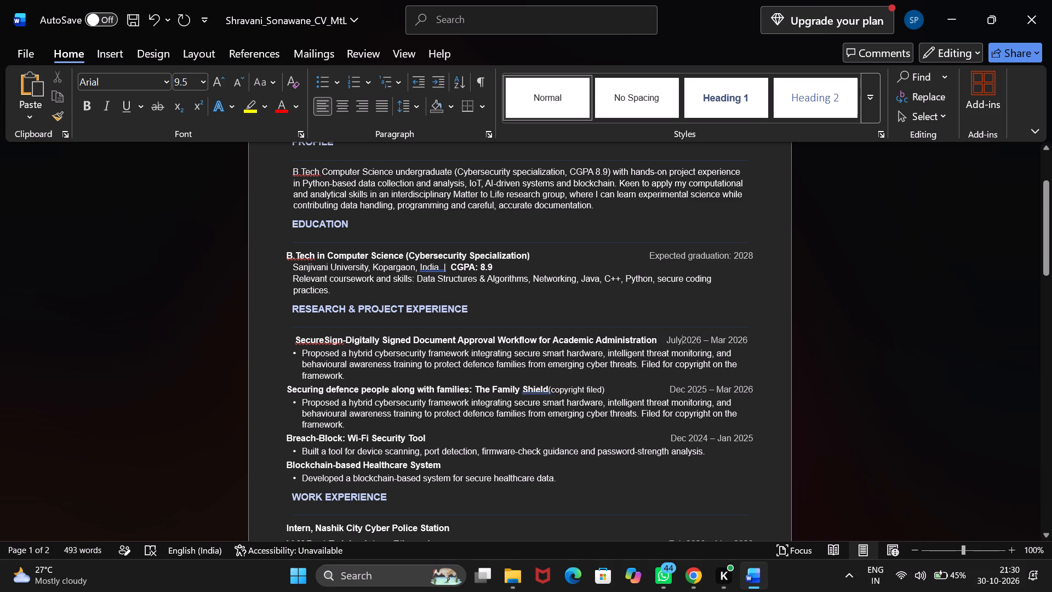
pyautogui.press('space')
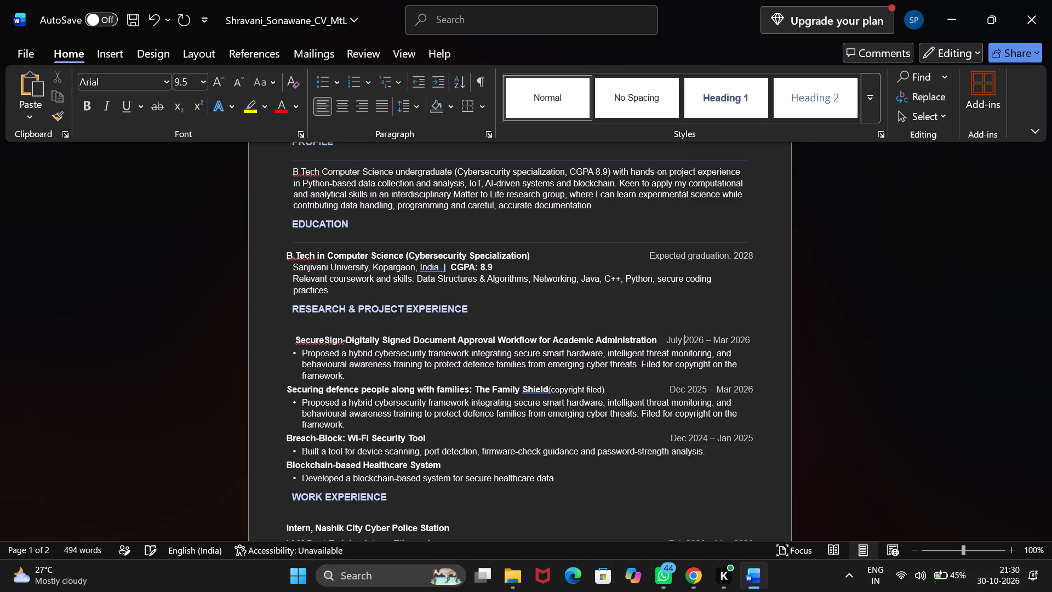
# Change the end month of the SecureSign project's date range to "Oct".
pyautogui.click(728, 343)
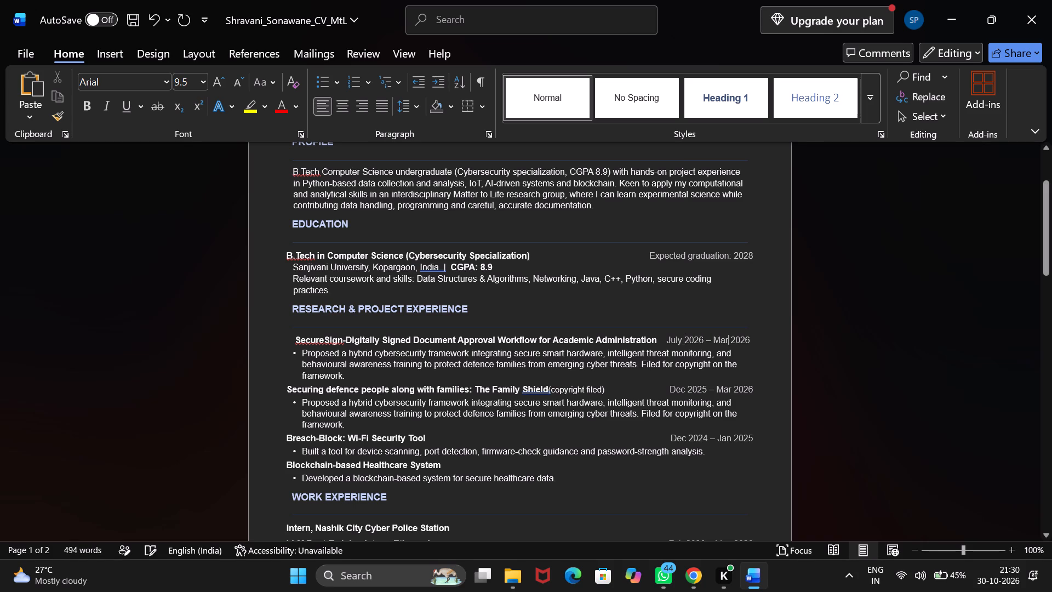
pyautogui.press('Right')
pyautogui.press('BackSpace')
pyautogui.press('BackSpace')
pyautogui.press('BackSpace')
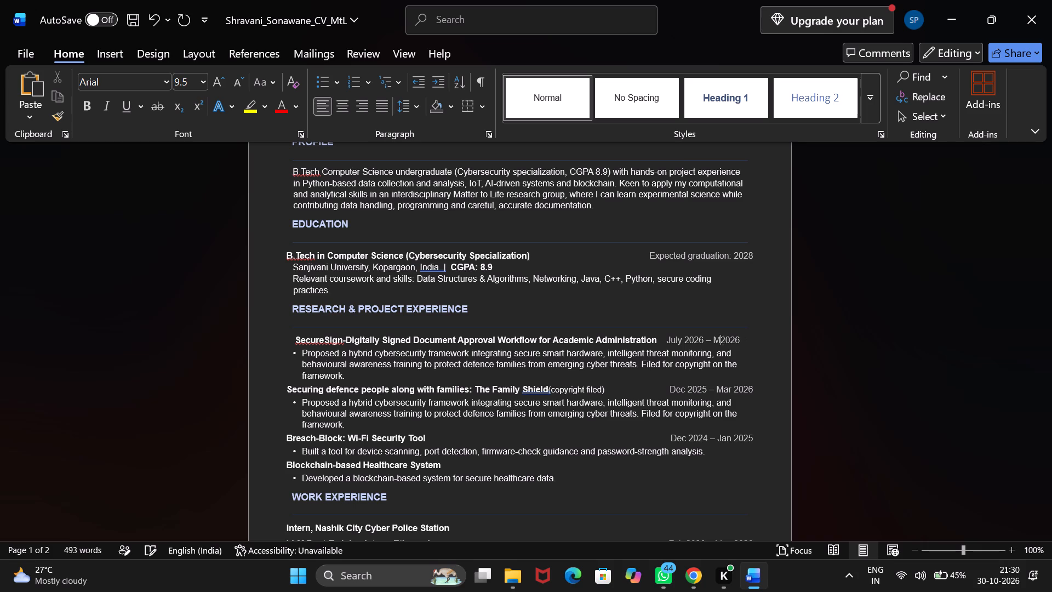
pyautogui.press('BackSpace')
pyautogui.write('oct')
pyautogui.press('BackSpace')
pyautogui.press('BackSpace')
pyautogui.press('BackSpace')
pyautogui.hotkey('shift', 'o')
pyautogui.write('ct')
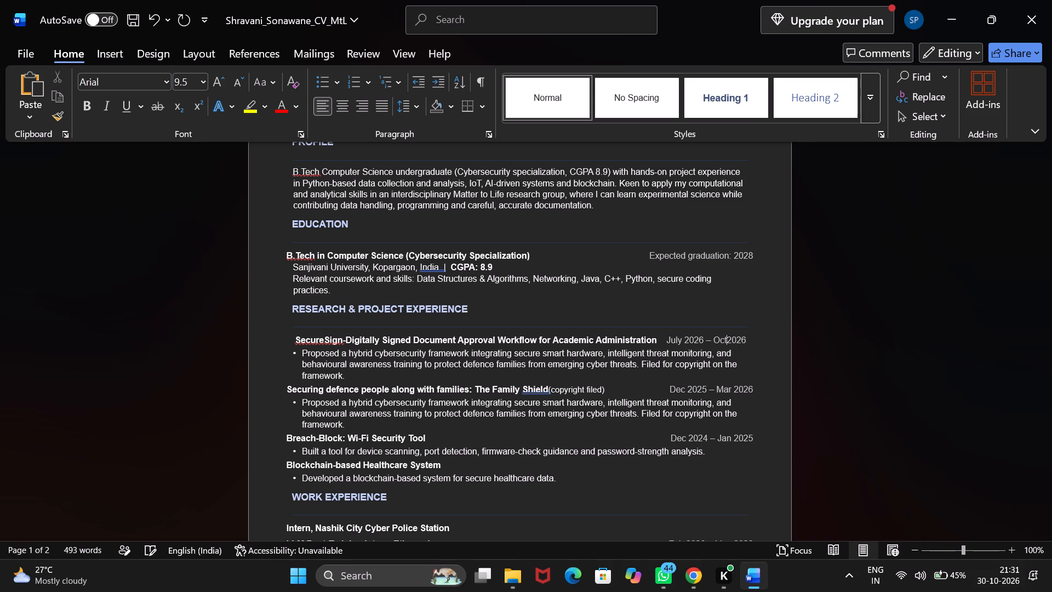
pyautogui.press('space')
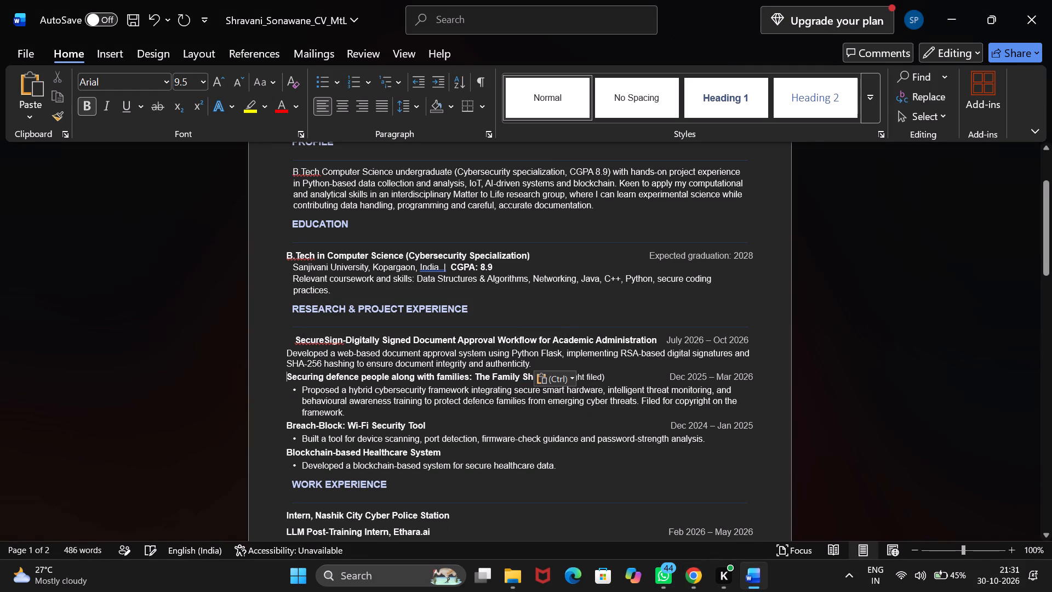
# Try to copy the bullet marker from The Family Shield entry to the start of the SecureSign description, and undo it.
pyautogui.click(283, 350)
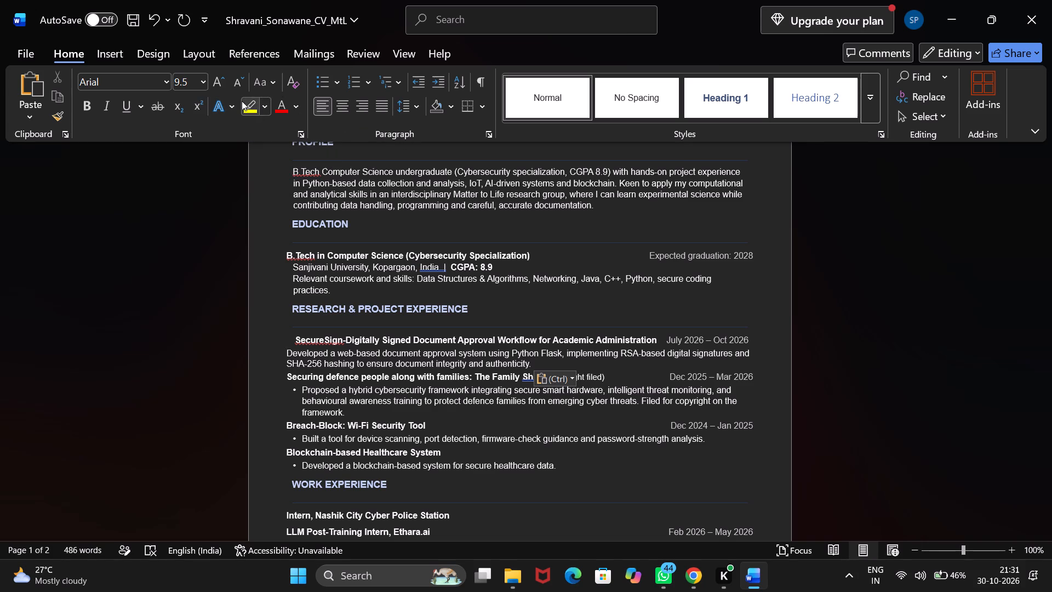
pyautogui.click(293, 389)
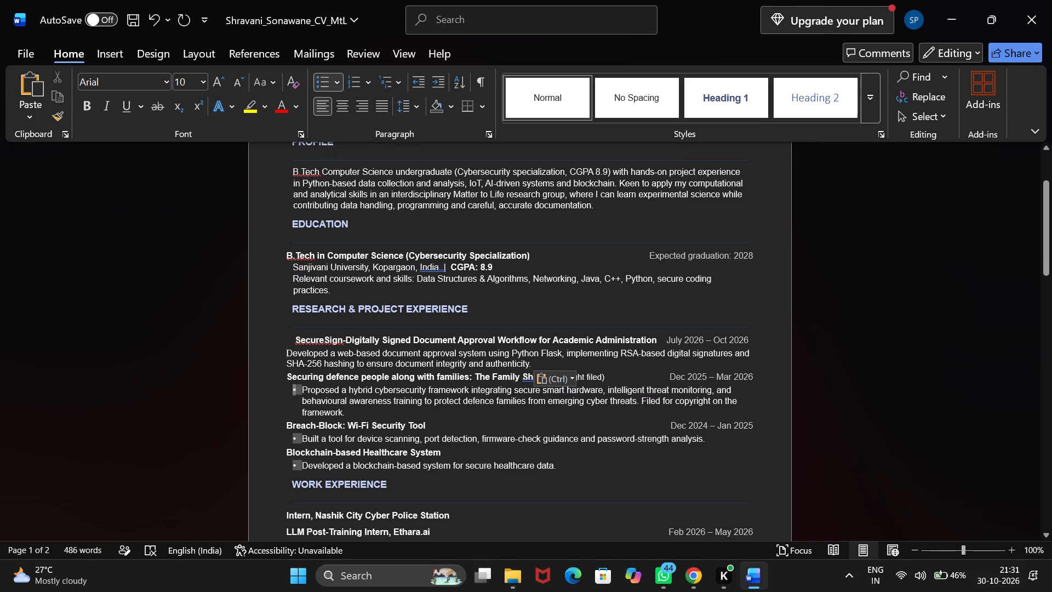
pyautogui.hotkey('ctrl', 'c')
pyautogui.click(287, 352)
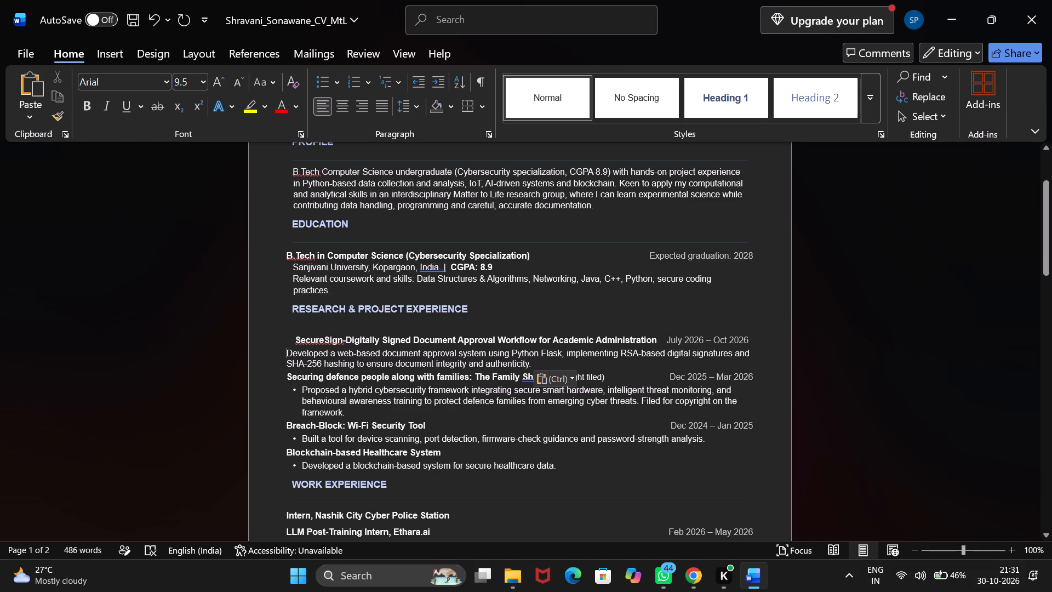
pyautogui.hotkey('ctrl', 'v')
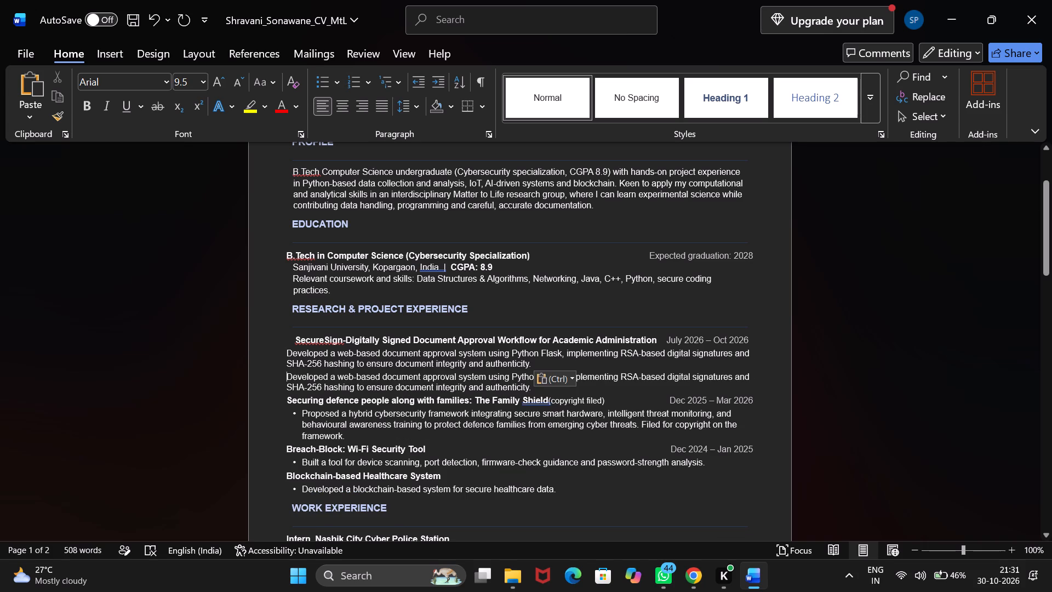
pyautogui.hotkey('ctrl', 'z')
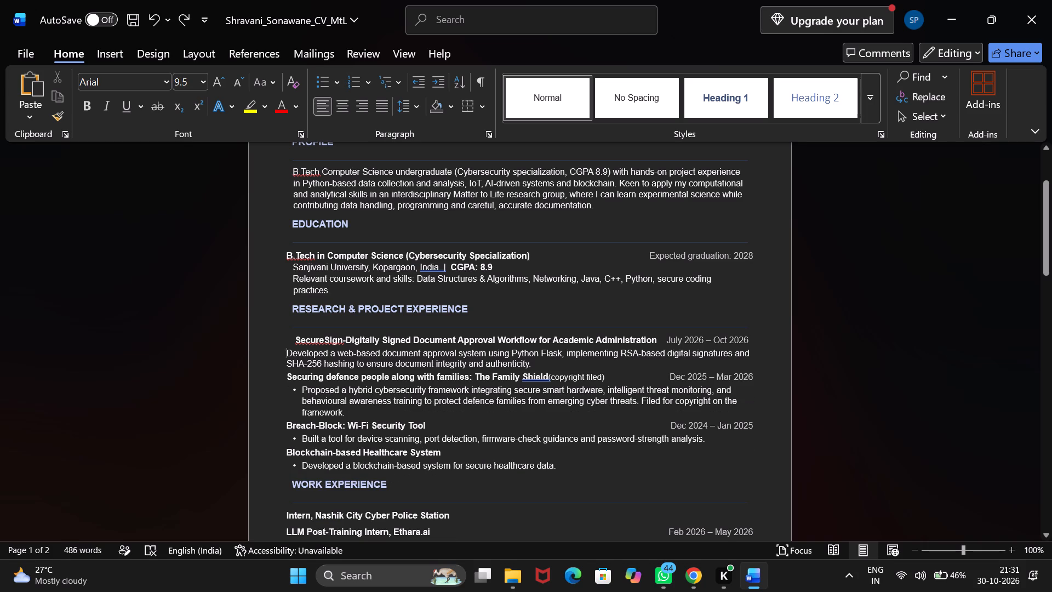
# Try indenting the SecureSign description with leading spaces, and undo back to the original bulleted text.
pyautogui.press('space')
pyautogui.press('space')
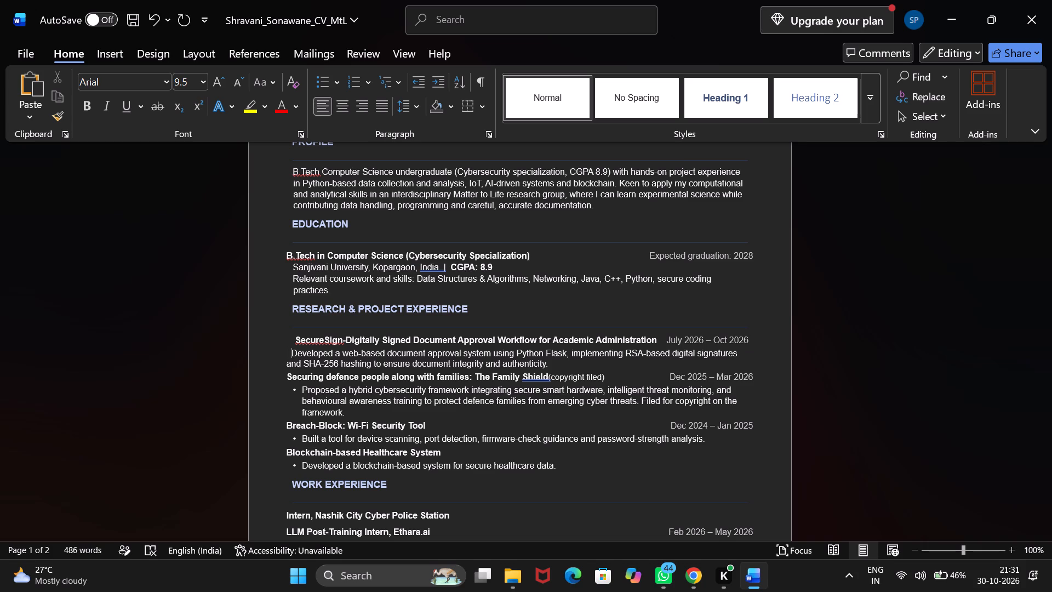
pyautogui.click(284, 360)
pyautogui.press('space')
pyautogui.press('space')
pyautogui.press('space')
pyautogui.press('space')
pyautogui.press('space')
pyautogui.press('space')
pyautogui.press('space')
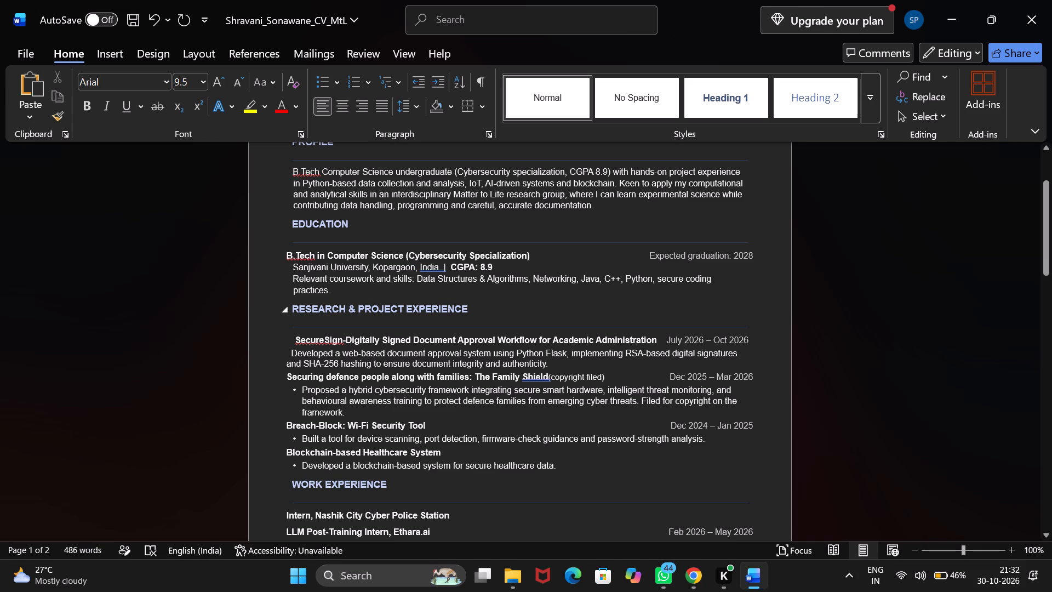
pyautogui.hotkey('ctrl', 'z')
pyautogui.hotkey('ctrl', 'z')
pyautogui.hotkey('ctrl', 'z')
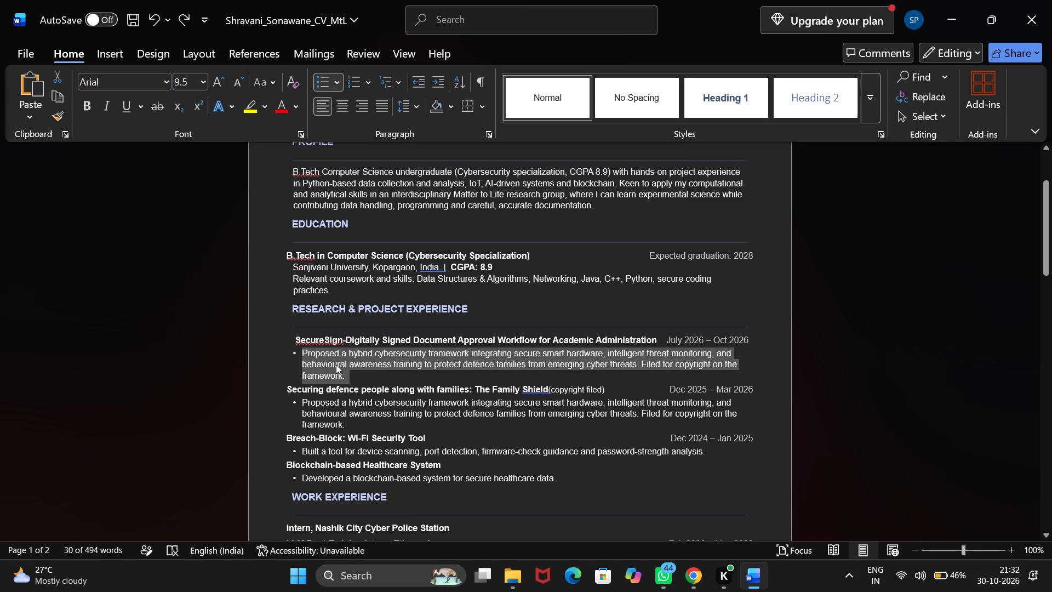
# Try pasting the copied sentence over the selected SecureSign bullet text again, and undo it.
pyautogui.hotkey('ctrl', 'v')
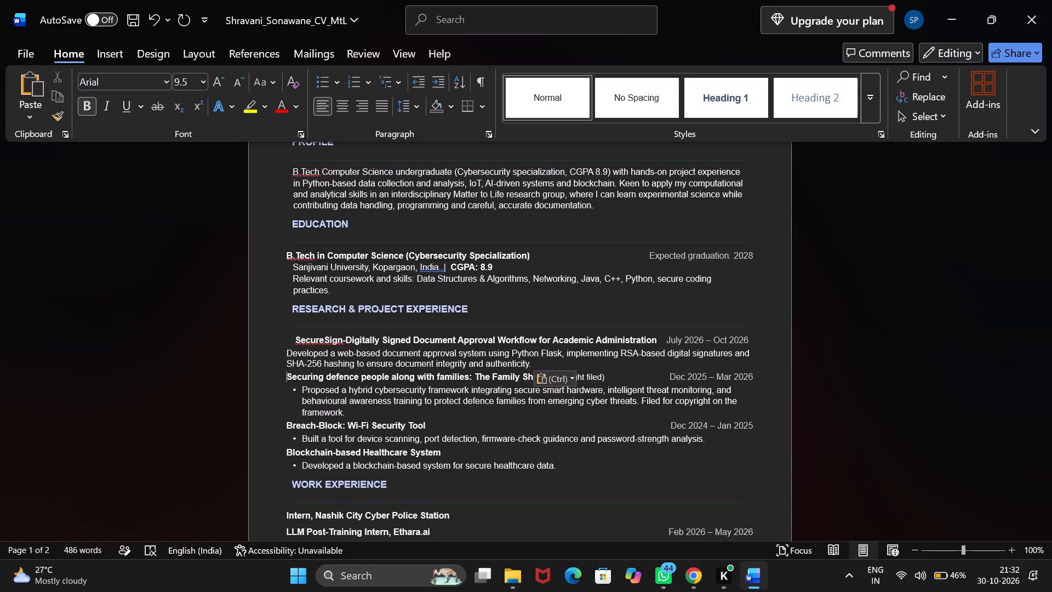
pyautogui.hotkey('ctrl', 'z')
# Replace the text after "Proposed" in the SecureSign bullet with the copied web-based document approval system sentence.
pyautogui.click(336, 365)
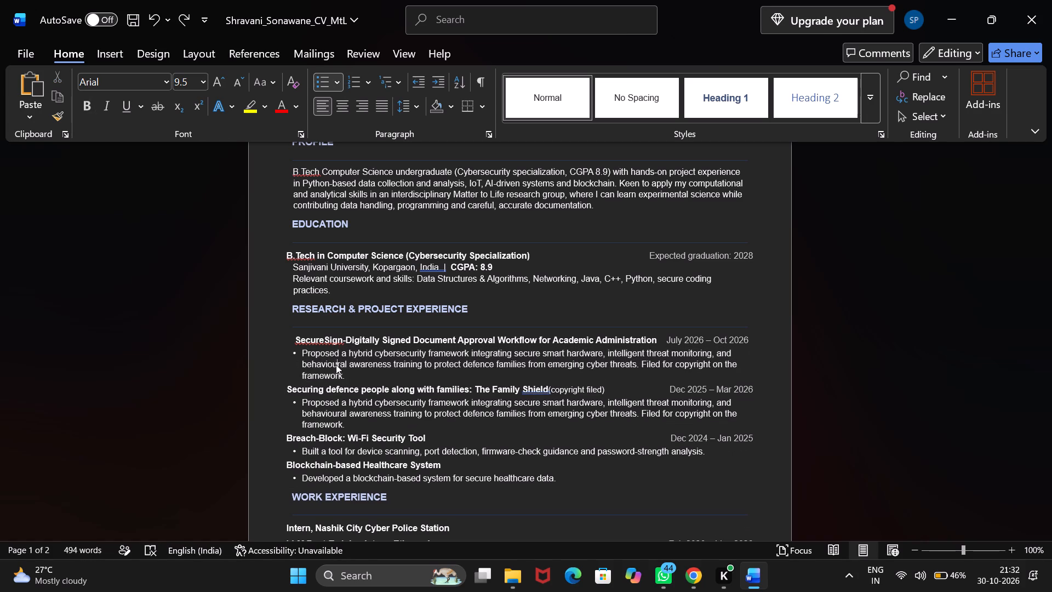
pyautogui.click(309, 358)
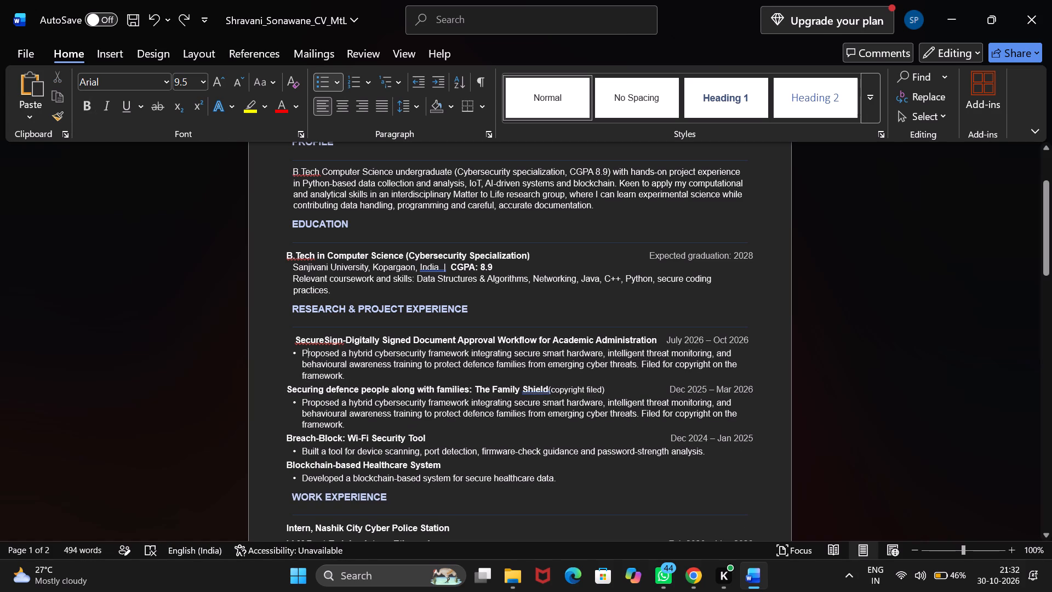
pyautogui.moveTo(309, 358); pyautogui.dragTo(346, 373)
pyautogui.click(346, 373)
pyautogui.moveTo(346, 373); pyautogui.dragTo(312, 354)
pyautogui.click(312, 354)
pyautogui.moveTo(312, 354); pyautogui.dragTo(326, 357)
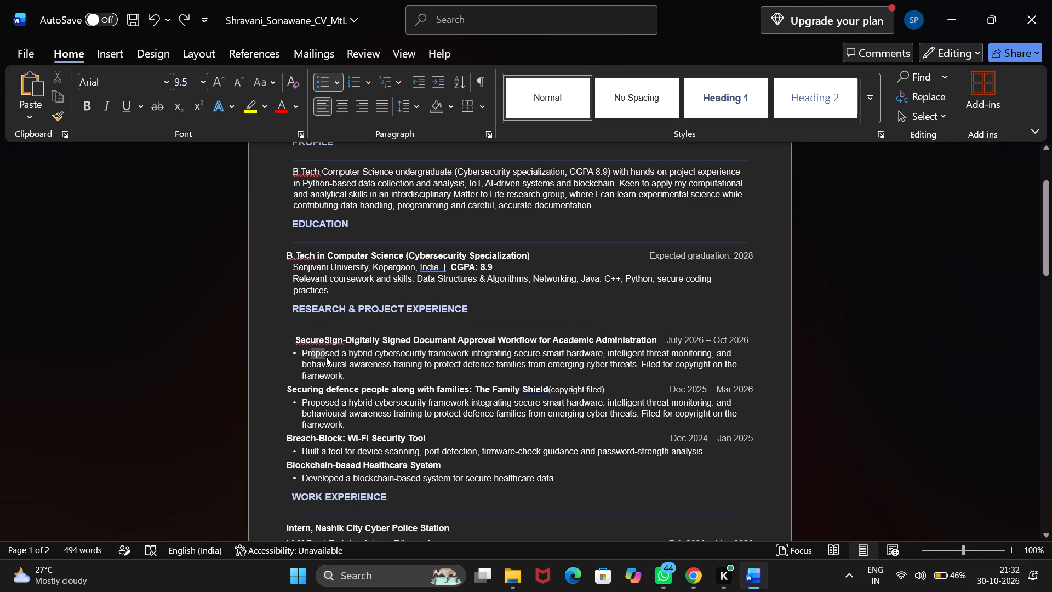
pyautogui.moveTo(326, 357); pyautogui.dragTo(340, 370)
pyautogui.click(340, 370)
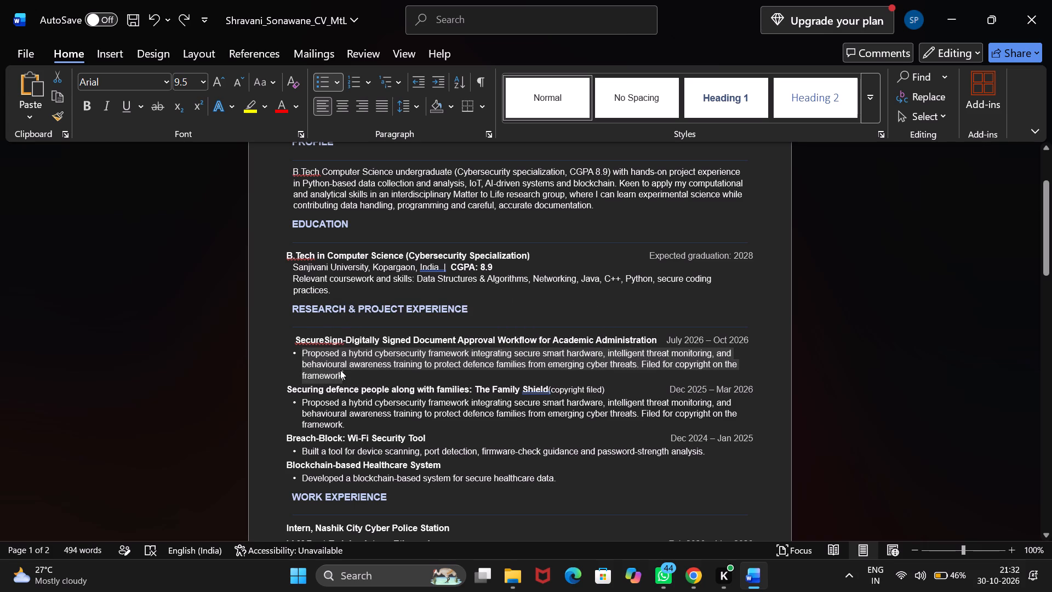
pyautogui.moveTo(341, 349); pyautogui.dragTo(345, 374)
pyautogui.hotkey('ctrl', 'v')
# Delete the leftover word "Proposed" from the start of the SecureSign bullet.
pyautogui.click(341, 352)
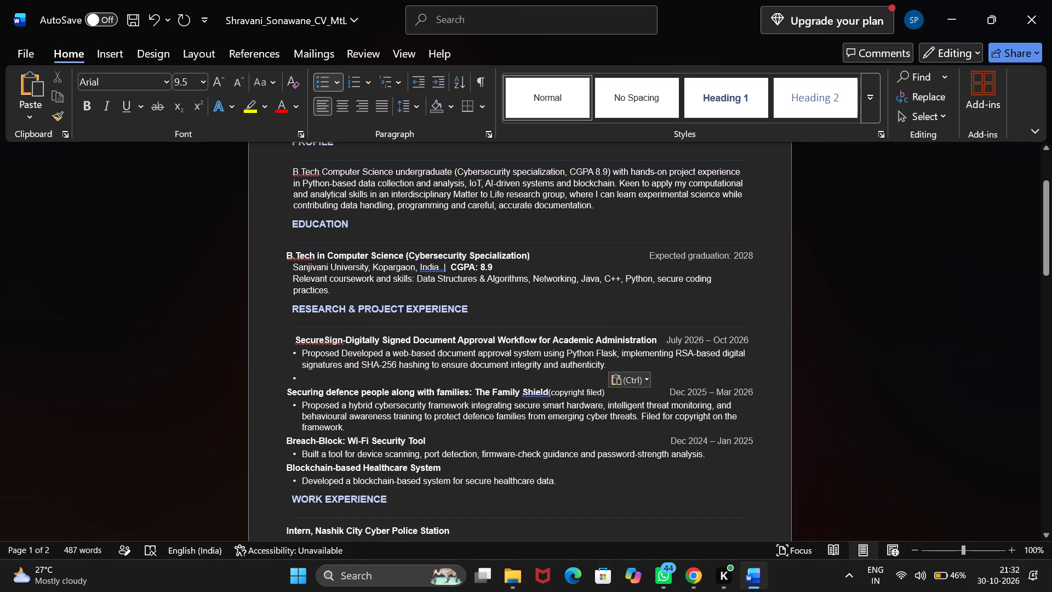
pyautogui.press('BackSpace')
pyautogui.press('BackSpace')
pyautogui.press('BackSpace')
pyautogui.press('BackSpace')
pyautogui.press('BackSpace')
pyautogui.press('BackSpace')
pyautogui.press('BackSpace')
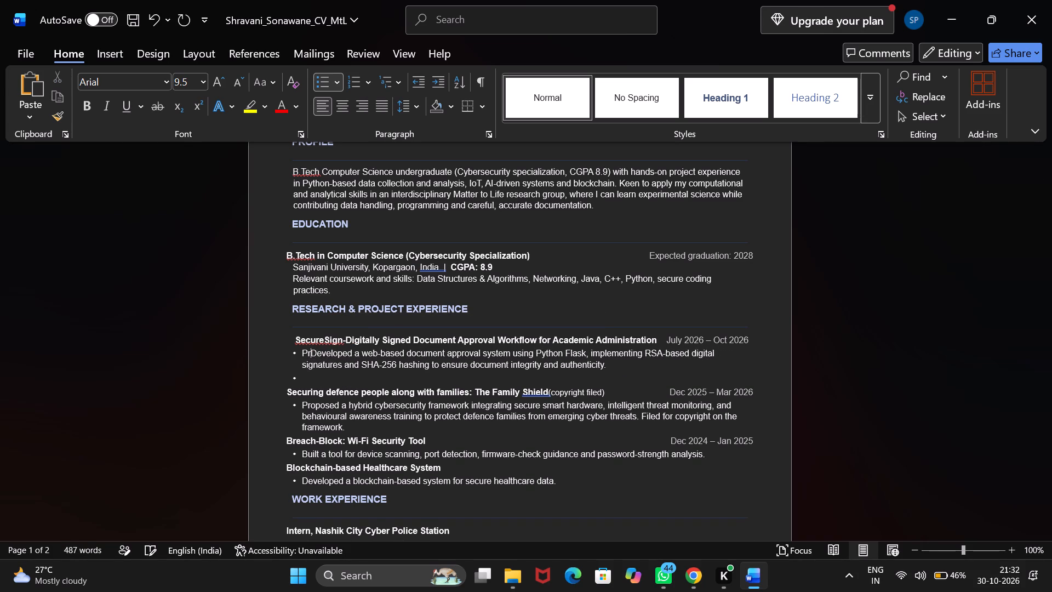
pyautogui.press('BackSpace')
pyautogui.press('BackSpace')
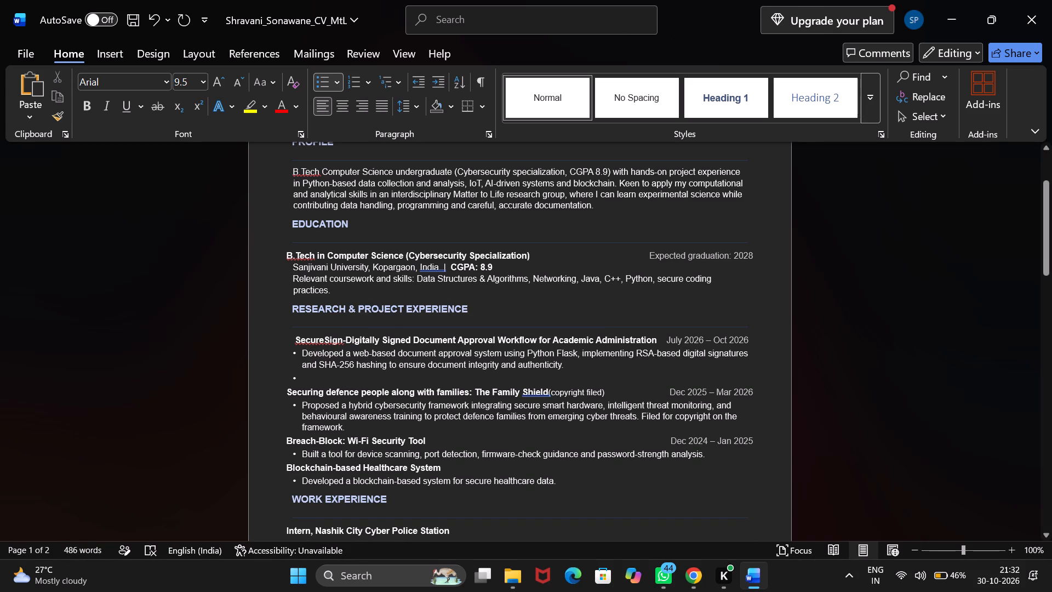
pyautogui.click(696, 585)
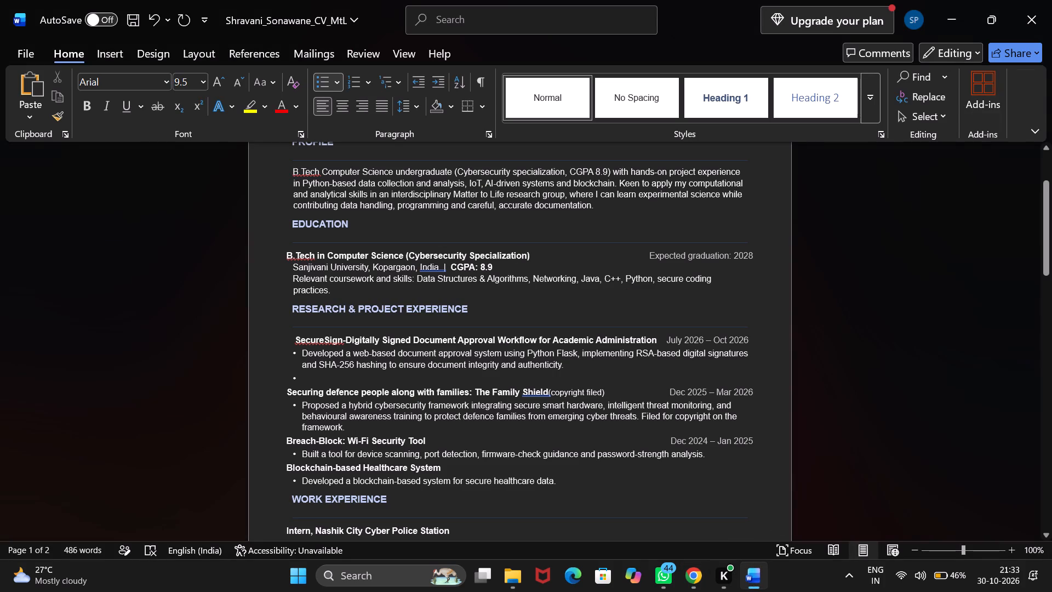
pyautogui.click(300, 377)
pyautogui.hotkey('ctrl', 'v')
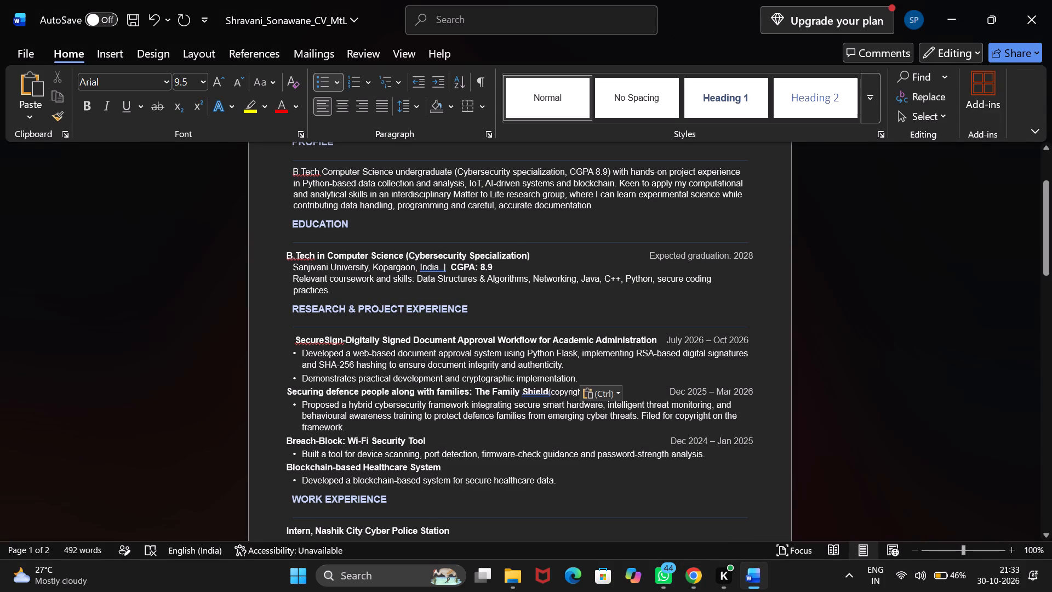
# Insert a space between "The Family Shield" and "(copyright filed)" in the project title.
pyautogui.click(549, 391)
pyautogui.press('space')
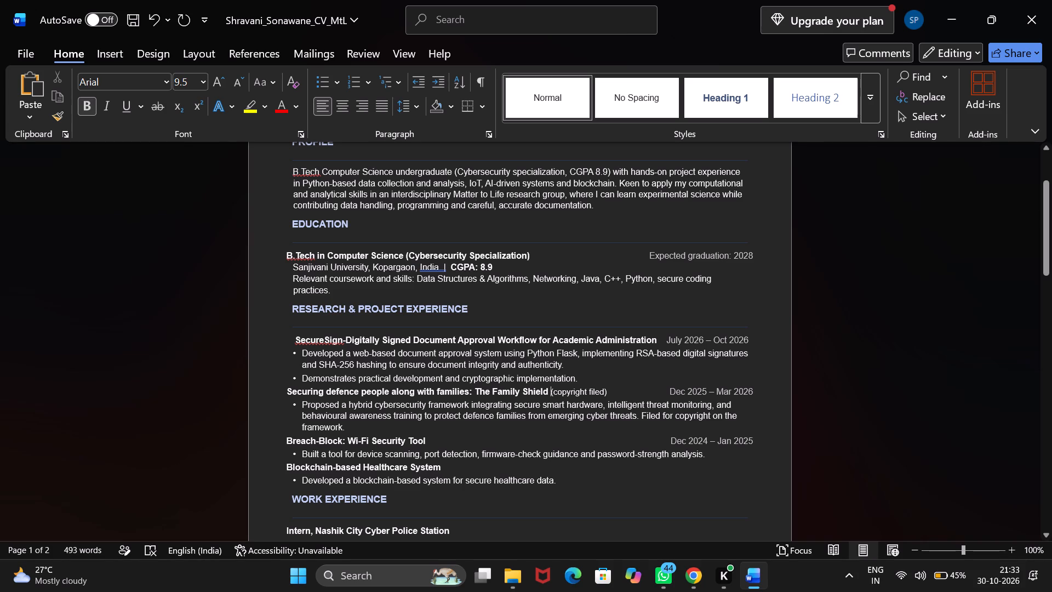
# Delete one extra space in front of the SecureSign project title, keeping the title line's remaining indent and spacing.
pyautogui.click(293, 344)
pyautogui.press('BackSpace')
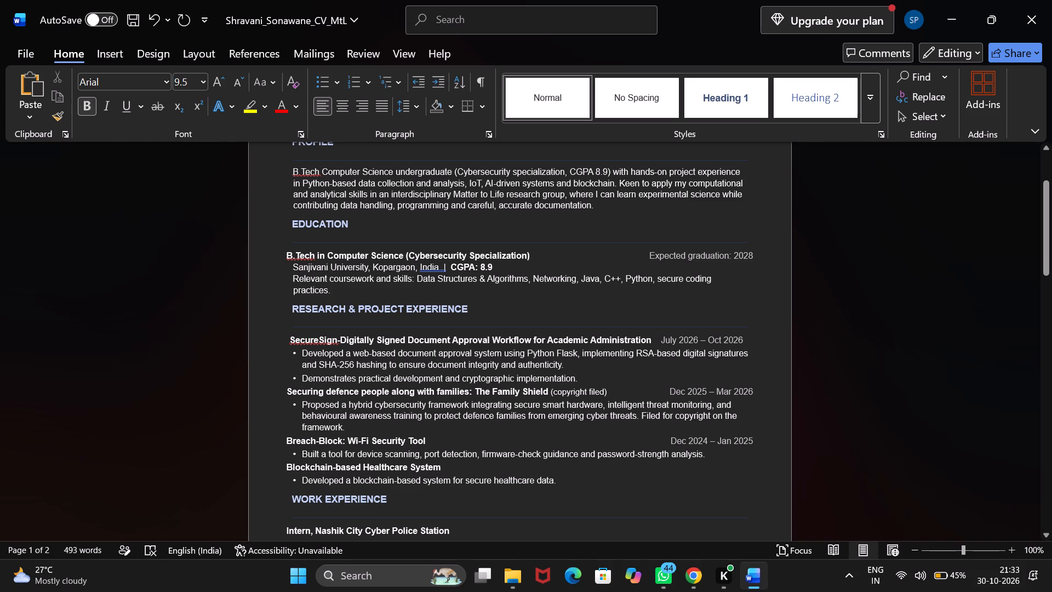
pyautogui.press('BackSpace')
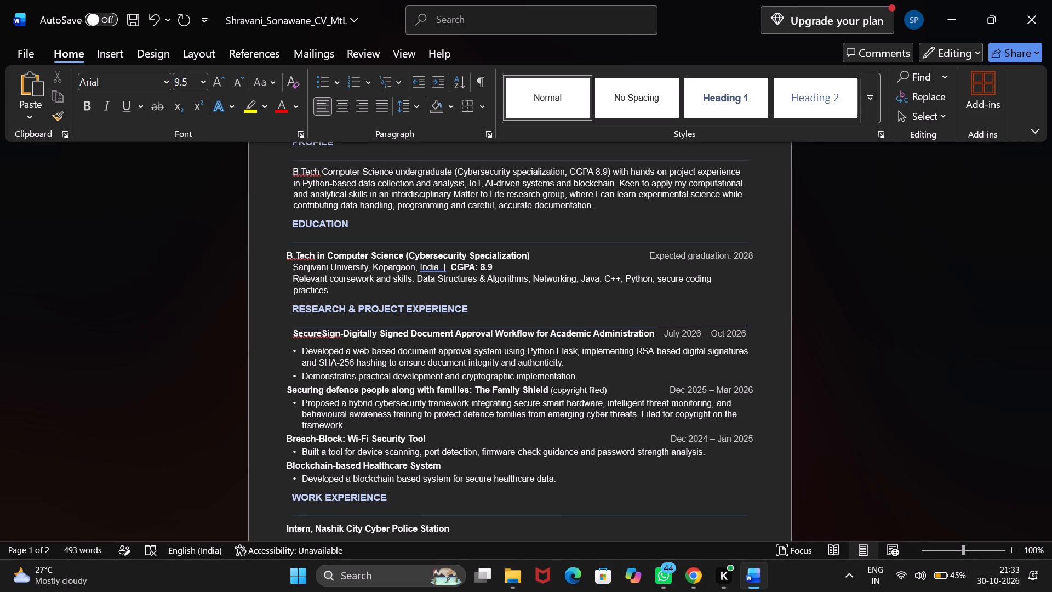
pyautogui.hotkey('ctrl', 'z')
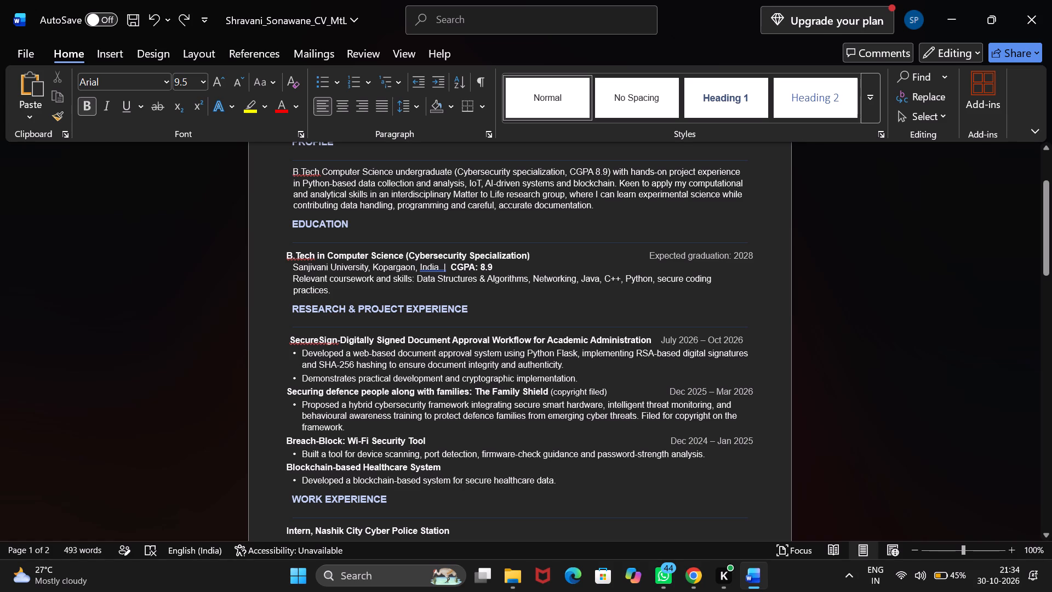
pyautogui.scroll(1, 522, 345)
pyautogui.scroll(-1, 399, 459)
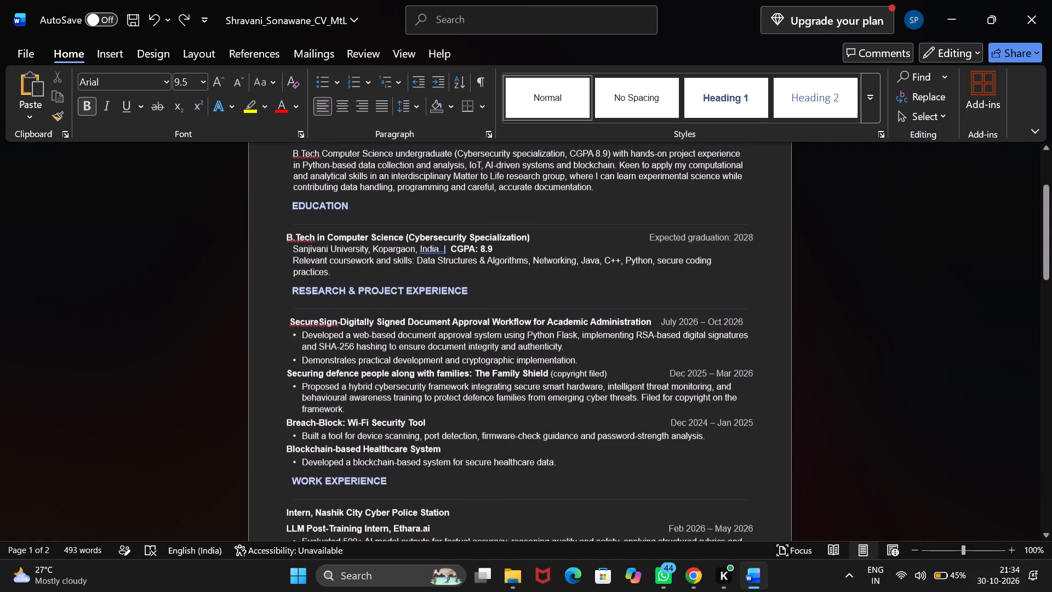
pyautogui.scroll(-1, 399, 459)
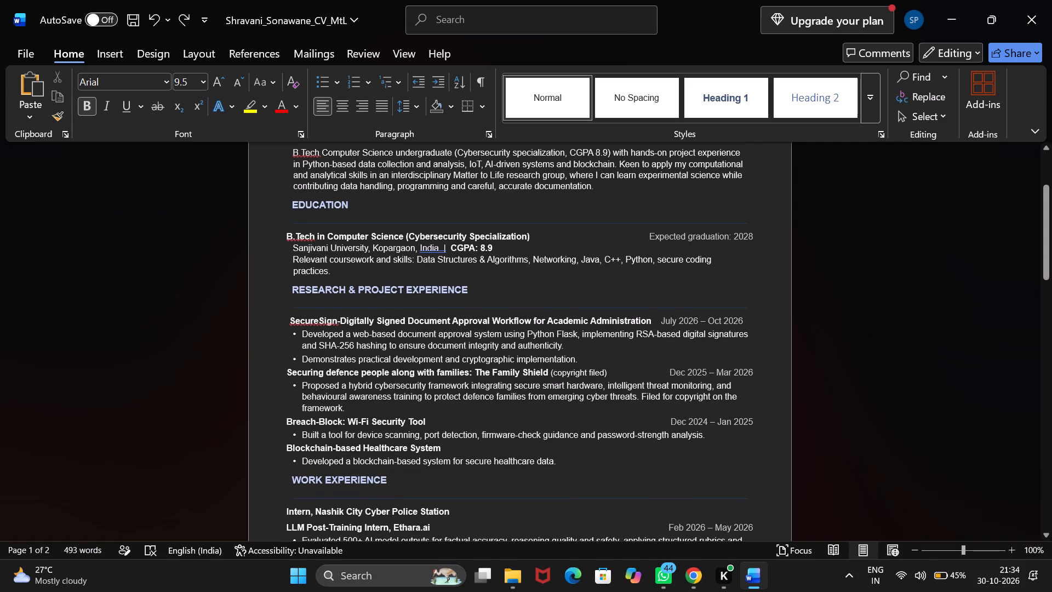
pyautogui.scroll(-2, 399, 459)
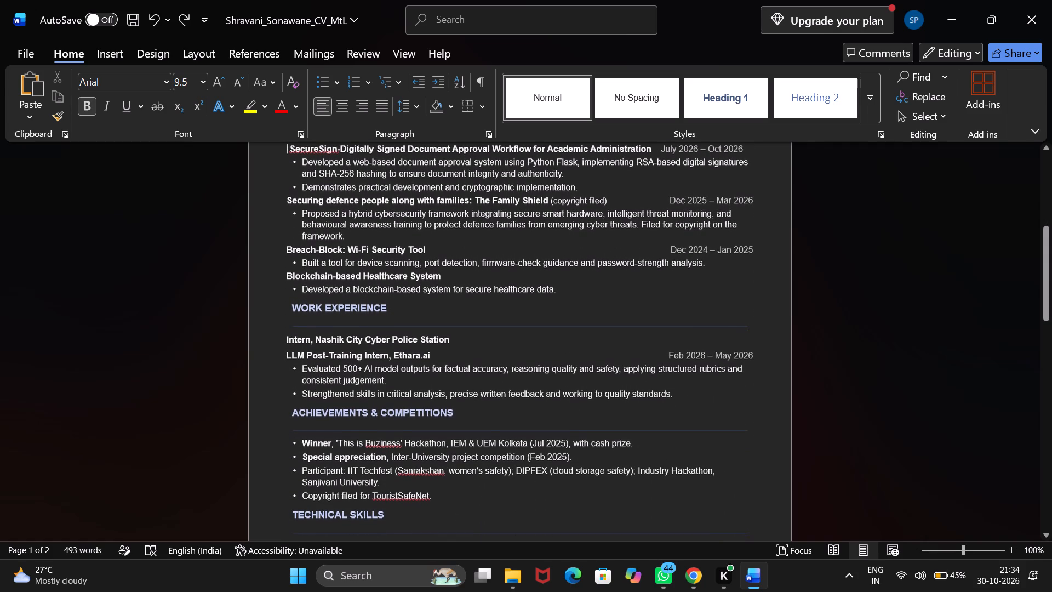
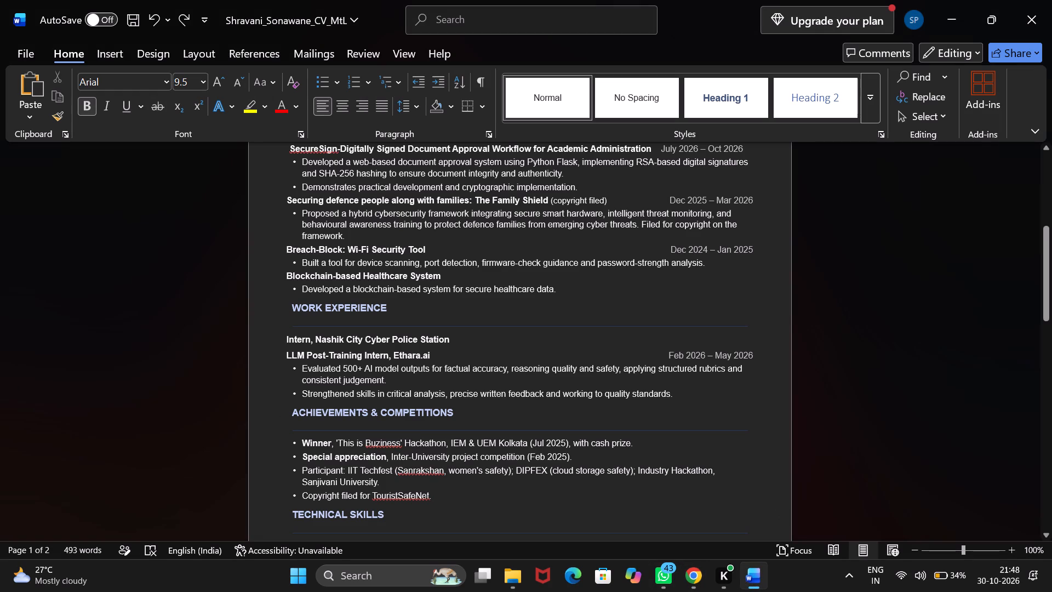
pyautogui.click(452, 339)
pyautogui.moveTo(452, 339); pyautogui.dragTo(285, 337)
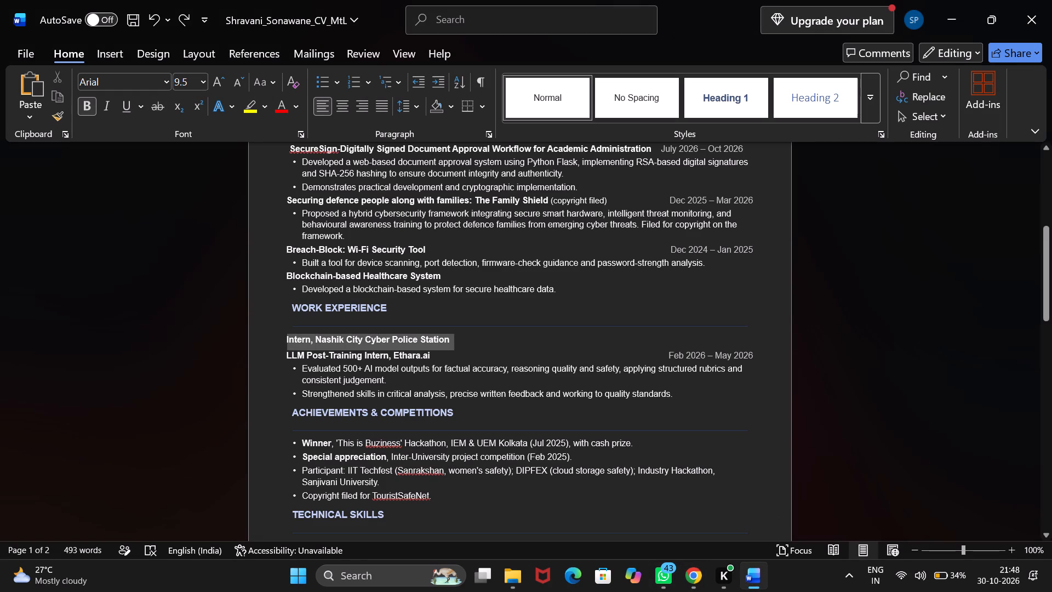
pyautogui.moveTo(285, 337); pyautogui.dragTo(279, 336)
pyautogui.hotkey('ctrl', 'v')
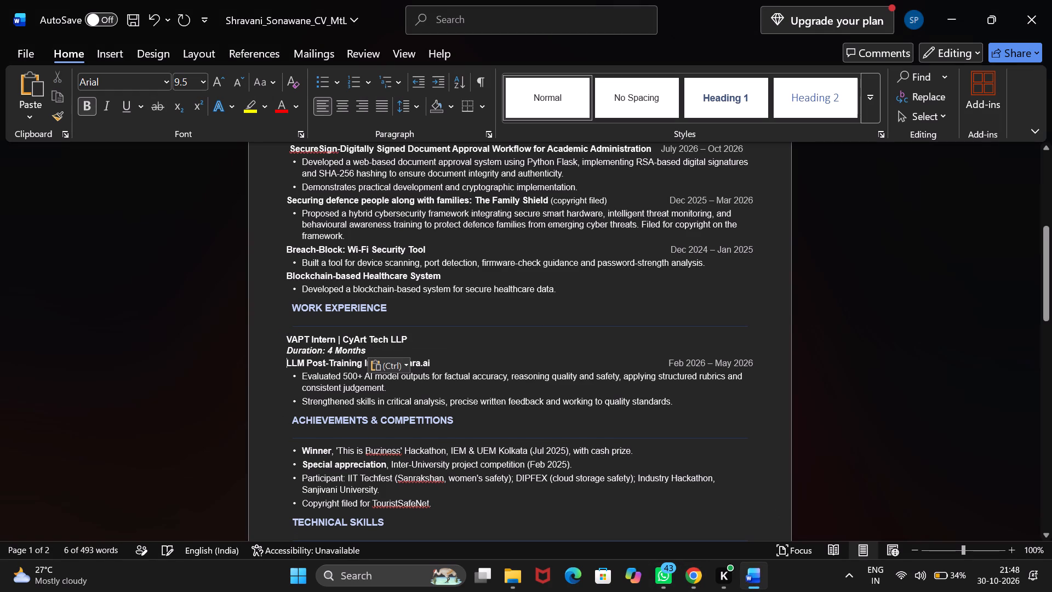
# Delete the "Duration: 4 Months" line under the CyArt Tech LLP heading.
pyautogui.click(367, 351)
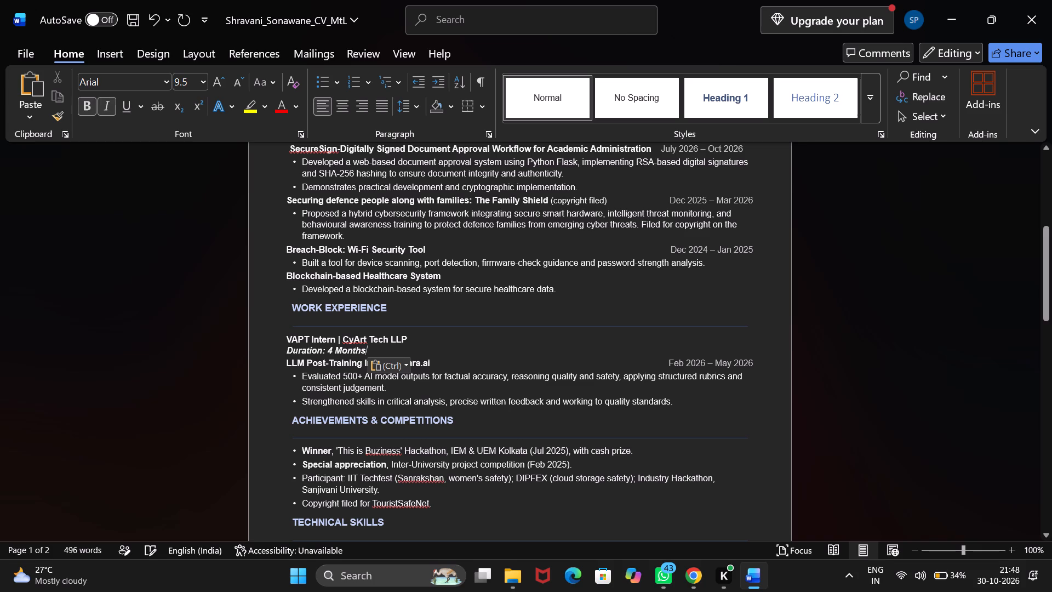
pyautogui.press('BackSpace')
pyautogui.press('BackSpace')
pyautogui.press('BackSpace')
pyautogui.press('BackSpace')
pyautogui.press('BackSpace')
pyautogui.press('BackSpace')
pyautogui.press('BackSpace')
pyautogui.press('BackSpace')
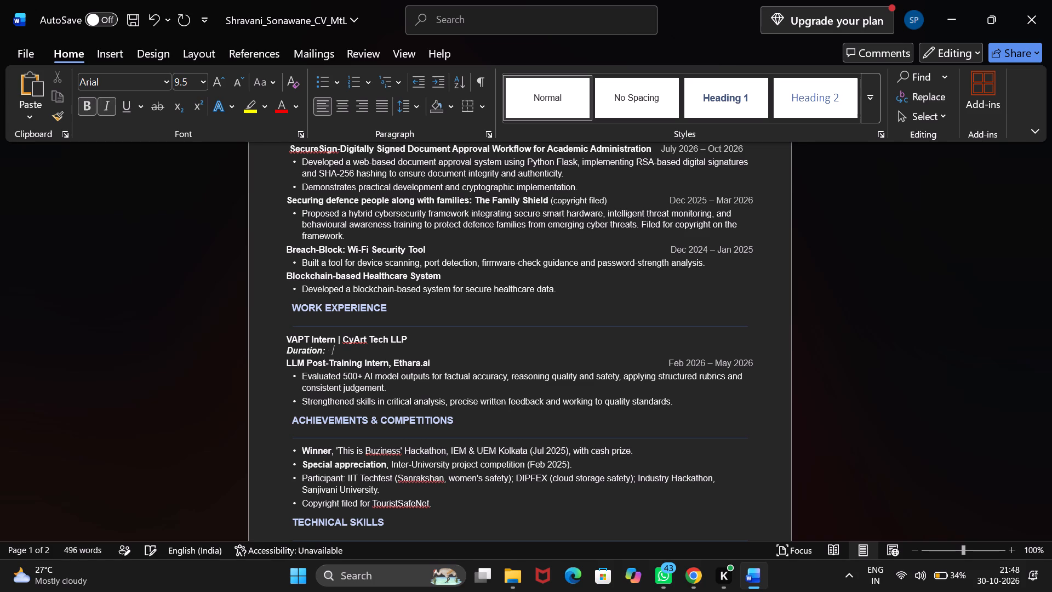
pyautogui.press('BackSpace')
pyautogui.press('BackSpace')
pyautogui.press('BackSpace')
pyautogui.press('BackSpace')
pyautogui.press('BackSpace')
pyautogui.press('BackSpace')
pyautogui.press('BackSpace')
pyautogui.press('BackSpace')
pyautogui.press('BackSpace')
pyautogui.press('BackSpace')
pyautogui.press('BackSpace')
# Pad the "VAPT Intern | CyArt Tech LLP" heading line with spaces up to where the date of the Ethara.ai entry below starts.
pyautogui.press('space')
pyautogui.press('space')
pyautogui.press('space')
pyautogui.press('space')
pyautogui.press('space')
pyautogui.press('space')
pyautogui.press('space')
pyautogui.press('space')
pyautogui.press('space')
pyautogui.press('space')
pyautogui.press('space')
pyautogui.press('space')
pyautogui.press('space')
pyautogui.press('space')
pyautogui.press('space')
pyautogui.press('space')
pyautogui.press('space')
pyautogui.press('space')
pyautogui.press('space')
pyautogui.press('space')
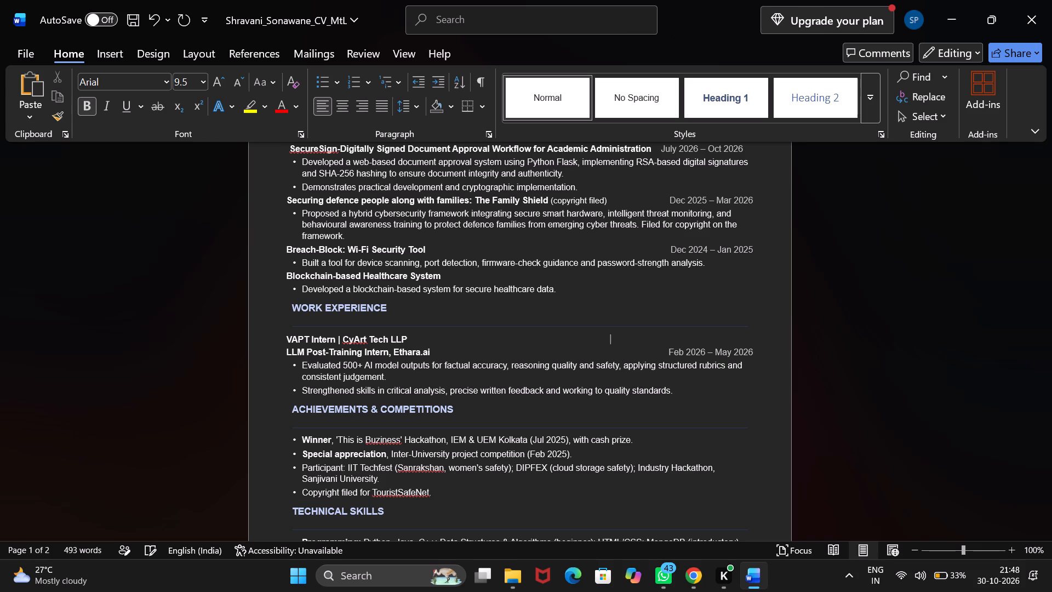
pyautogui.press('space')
pyautogui.press('BackSpace')
pyautogui.press('BackSpace')
pyautogui.press('BackSpace')
pyautogui.press('BackSpace')
pyautogui.press('BackSpace')
# Enter "June" in regular, non-bold text at the end of the VAPT Intern line, lined up with the date below.
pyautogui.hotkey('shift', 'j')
pyautogui.click(94, 110)
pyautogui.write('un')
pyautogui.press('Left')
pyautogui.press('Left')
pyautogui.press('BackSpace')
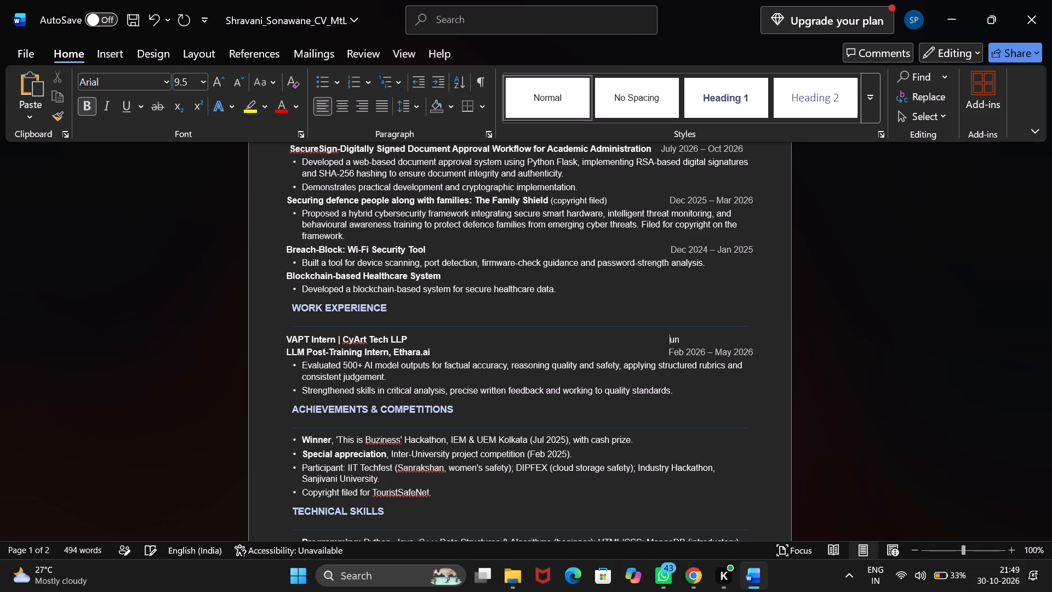
pyautogui.click(88, 103)
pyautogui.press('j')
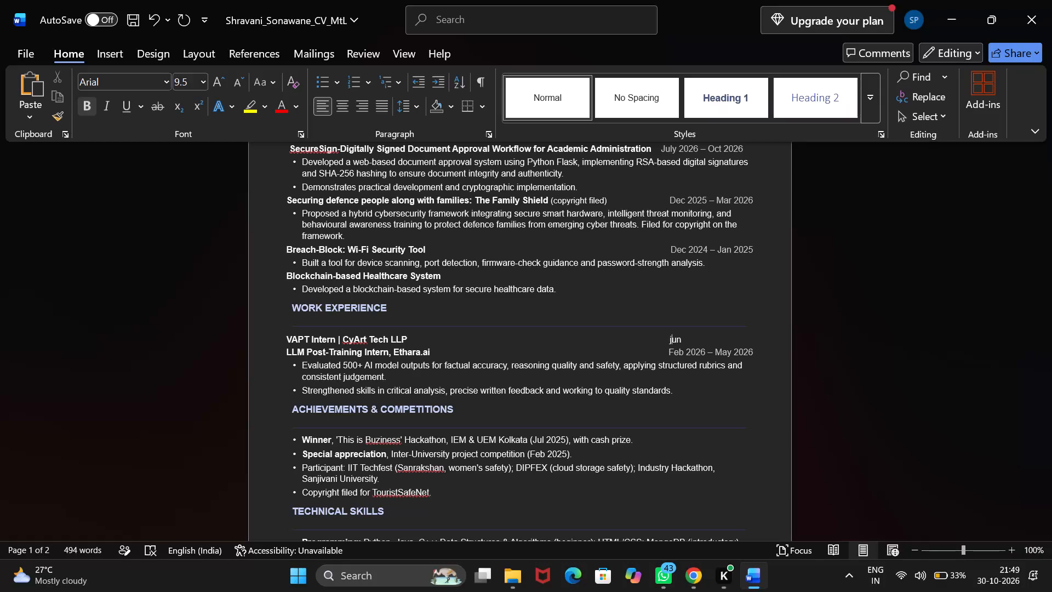
pyautogui.press('BackSpace')
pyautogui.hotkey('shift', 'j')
pyautogui.press('Right')
pyautogui.press('Right')
pyautogui.press('Right')
pyautogui.press('Left')
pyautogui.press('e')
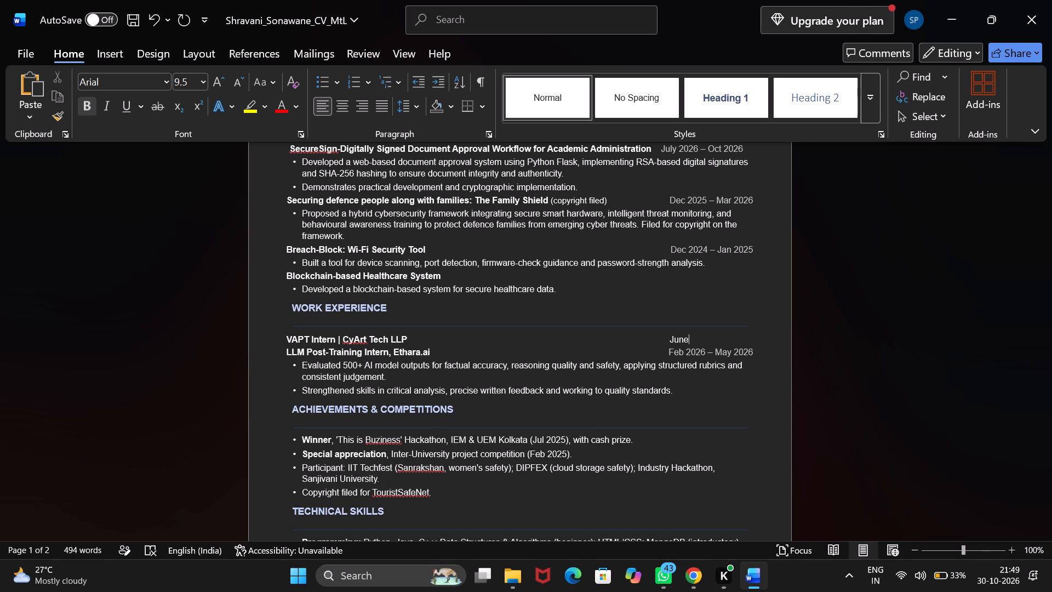
pyautogui.press('Left')
pyautogui.press('Left')
pyautogui.press('Left')
pyautogui.press('Left')
pyautogui.press('BackSpace')
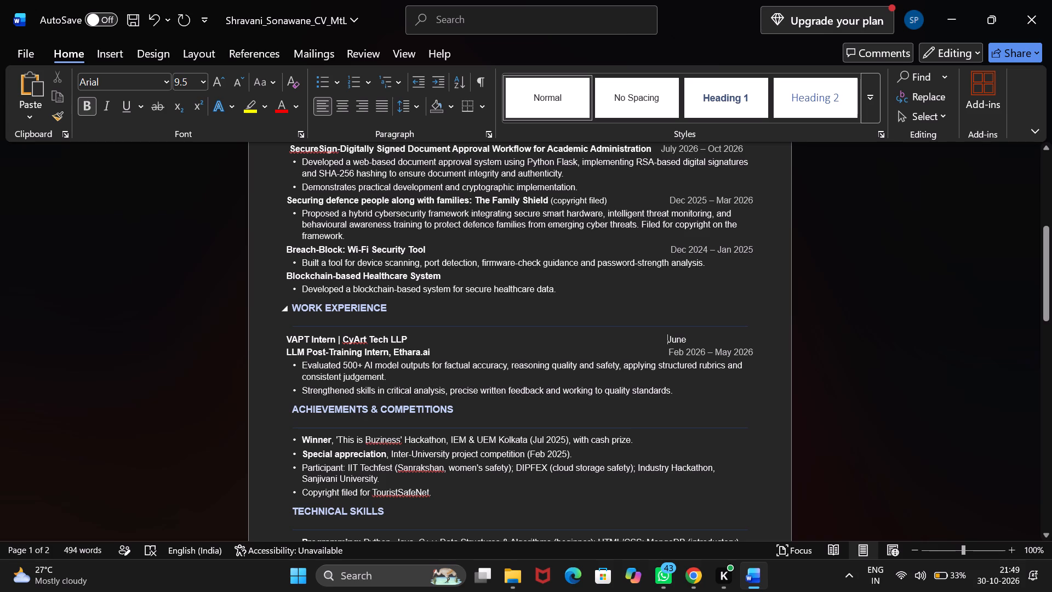
# Extend the VAPT Intern date to read "June 2026 -- Oct".
pyautogui.click(677, 339)
pyautogui.click(687, 350)
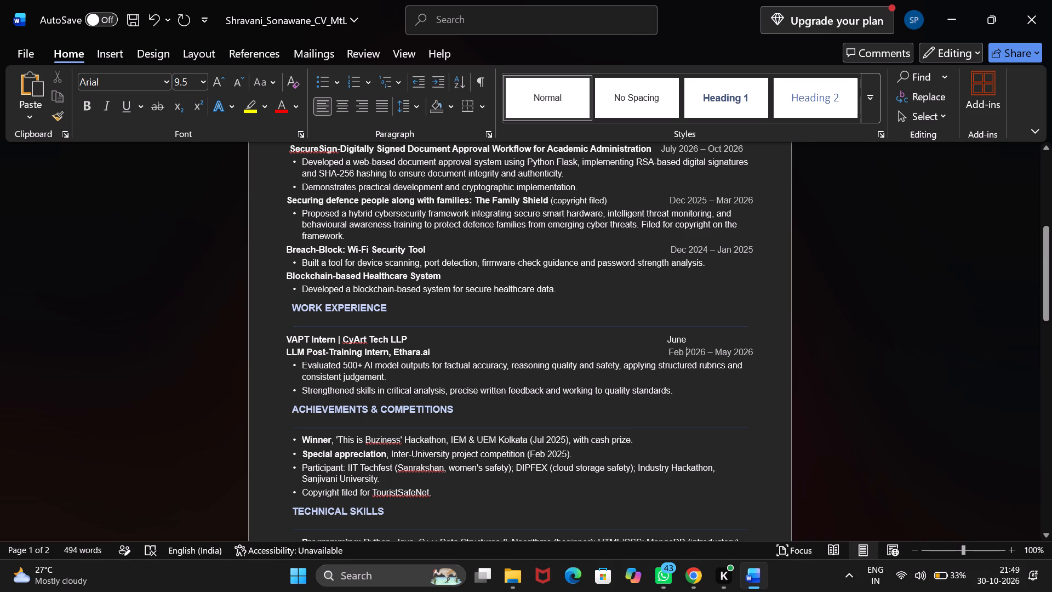
pyautogui.click(682, 338)
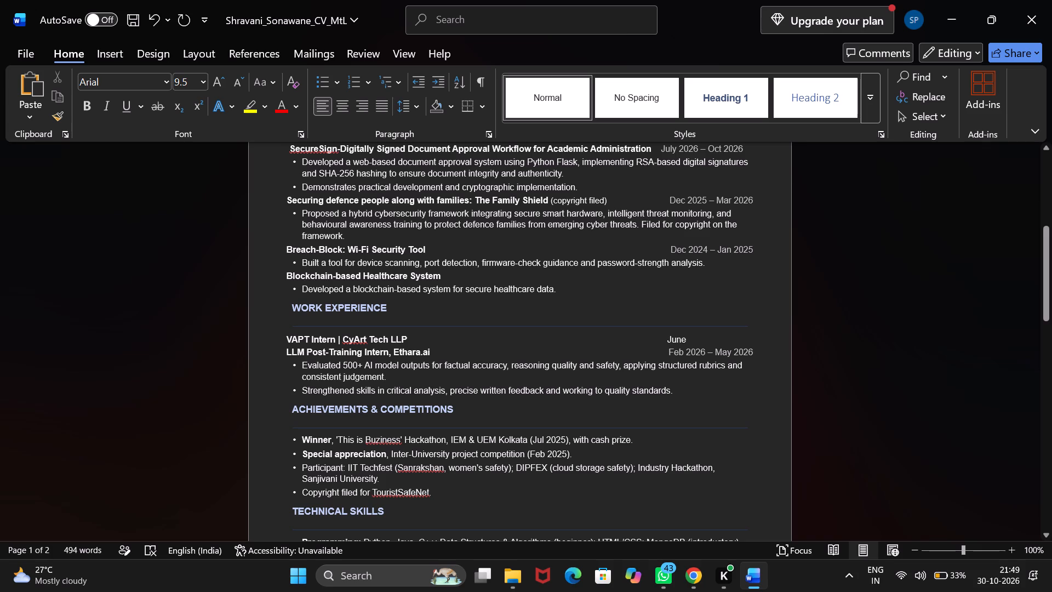
pyautogui.click(689, 339)
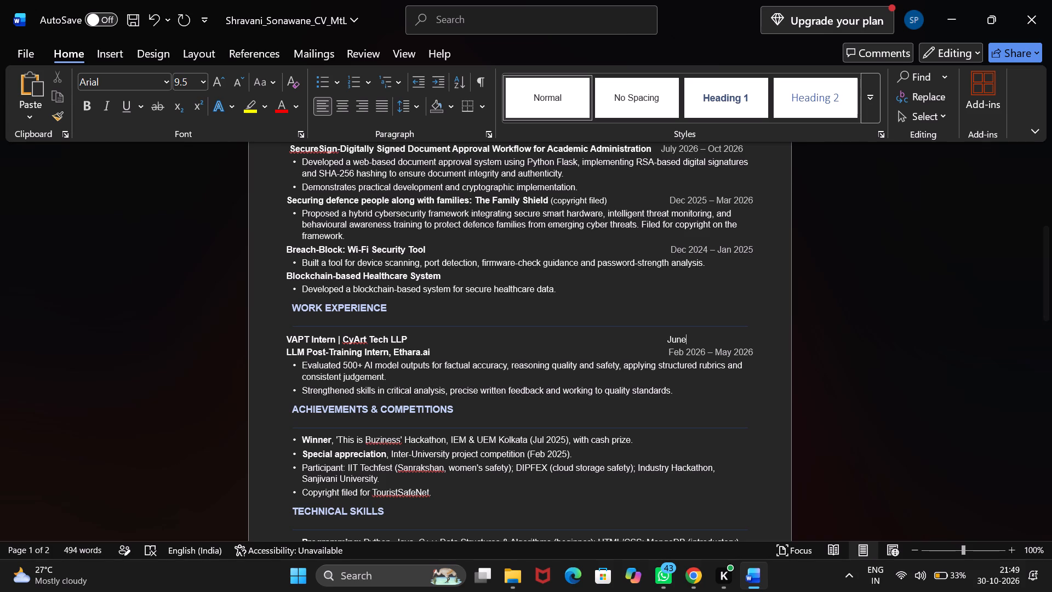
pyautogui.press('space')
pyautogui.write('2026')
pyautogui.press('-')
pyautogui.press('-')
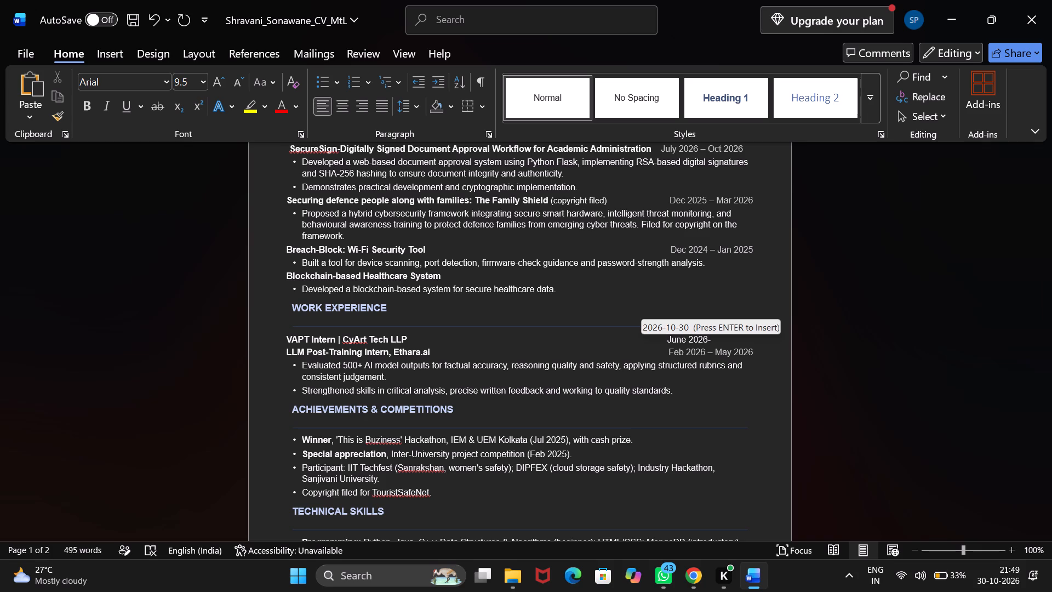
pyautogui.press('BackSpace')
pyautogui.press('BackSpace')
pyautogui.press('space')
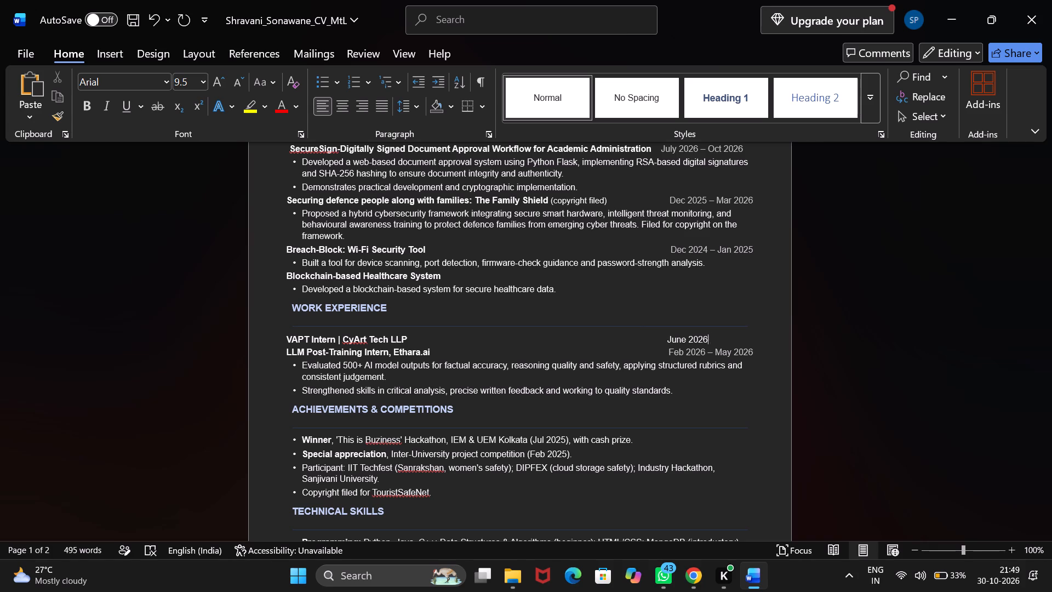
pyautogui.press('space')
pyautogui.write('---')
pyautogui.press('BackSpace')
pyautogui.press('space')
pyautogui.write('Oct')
# Add the end year 2026 to the VAPT Intern date range and remove two spaces before "June" to keep it aligned.
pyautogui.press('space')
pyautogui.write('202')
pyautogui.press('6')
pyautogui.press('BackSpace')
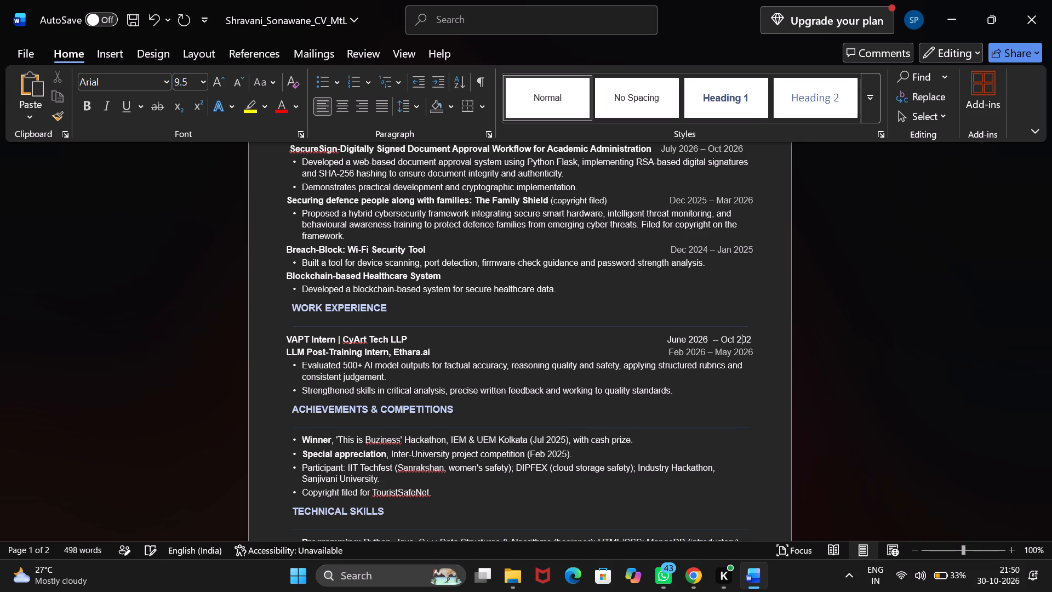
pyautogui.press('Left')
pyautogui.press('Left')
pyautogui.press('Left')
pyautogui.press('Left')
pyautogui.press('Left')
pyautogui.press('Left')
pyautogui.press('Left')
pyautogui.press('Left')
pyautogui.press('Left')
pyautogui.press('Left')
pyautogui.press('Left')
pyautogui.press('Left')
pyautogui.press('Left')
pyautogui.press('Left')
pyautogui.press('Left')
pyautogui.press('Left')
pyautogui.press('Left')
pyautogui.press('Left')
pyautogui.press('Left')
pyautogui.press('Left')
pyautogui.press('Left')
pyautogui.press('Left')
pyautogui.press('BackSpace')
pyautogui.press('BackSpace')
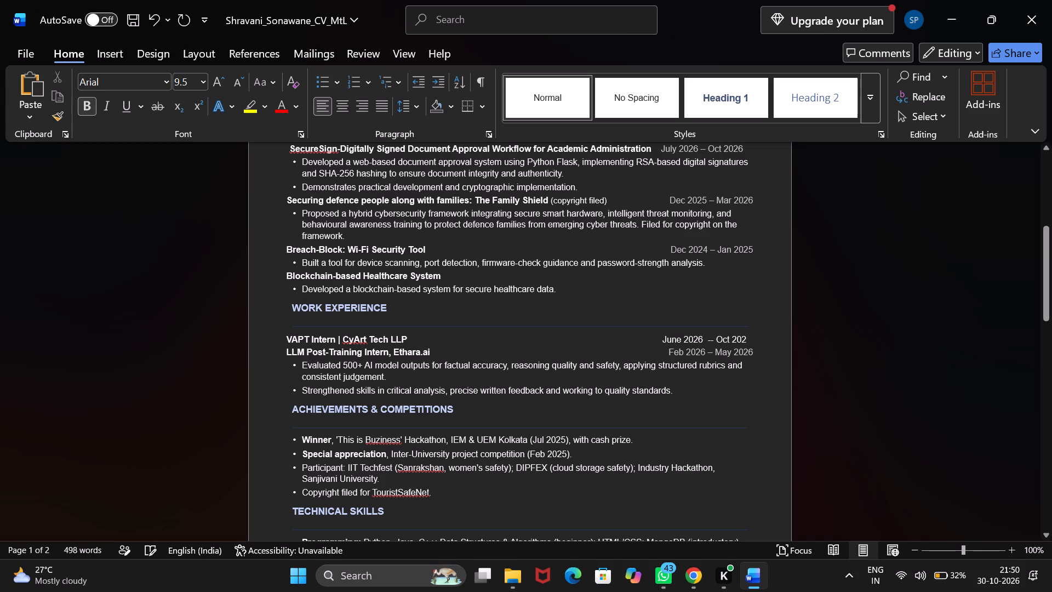
pyautogui.click(749, 337)
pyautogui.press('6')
# Add an empty line below the VAPT Intern heading line.
pyautogui.press('Return')
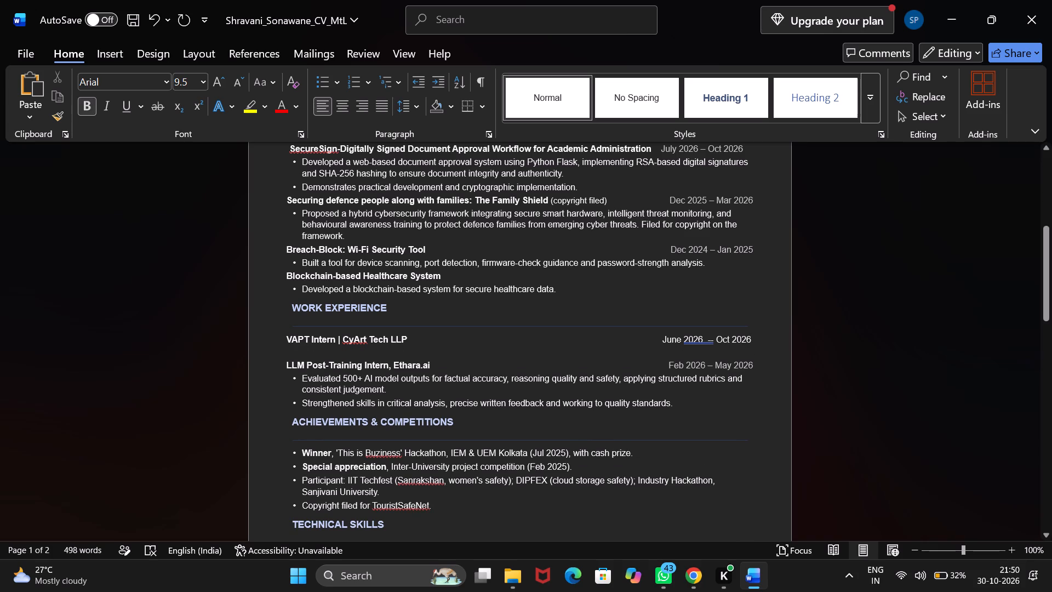
# Duplicate the "Evaluated 500+ AI model outputs" bullet onto the empty line below the VAPT Intern heading as a formatted placeholder.
pyautogui.moveTo(385, 388); pyautogui.dragTo(292, 382)
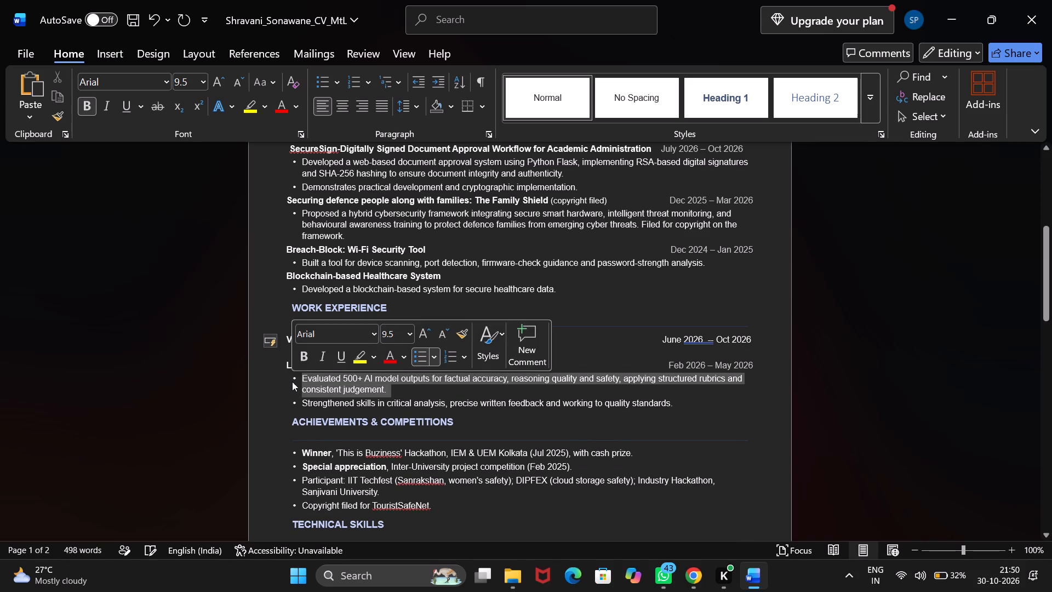
pyautogui.hotkey('ctrl', 'c')
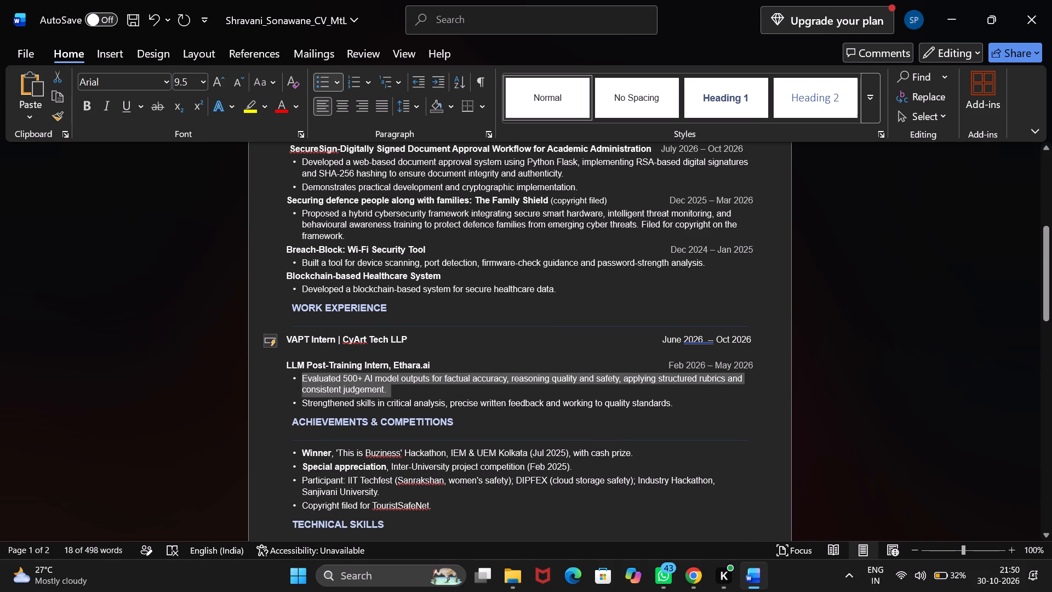
pyautogui.click(290, 356)
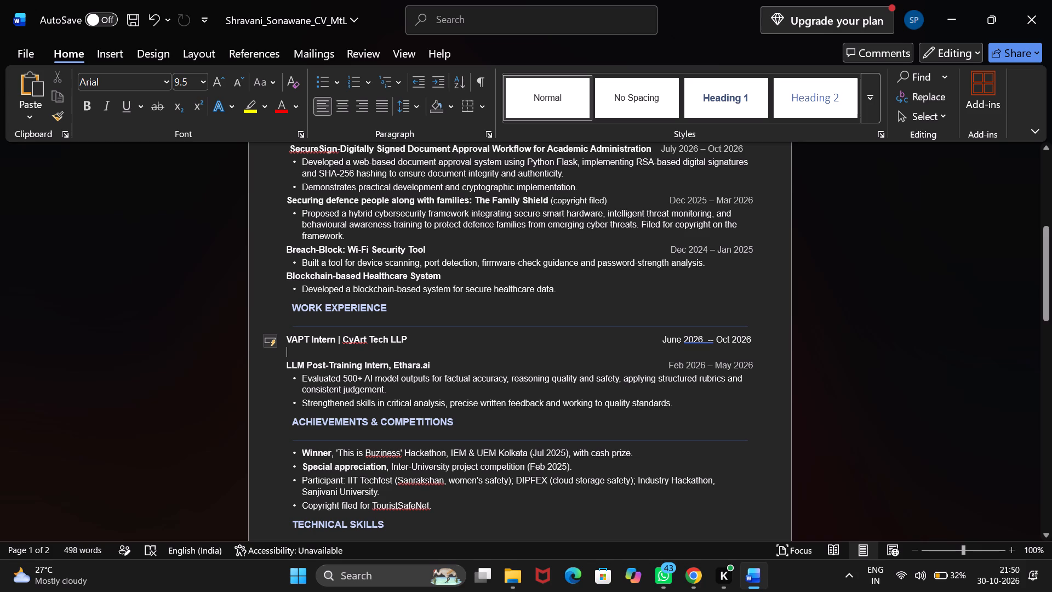
pyautogui.hotkey('ctrl', 'v')
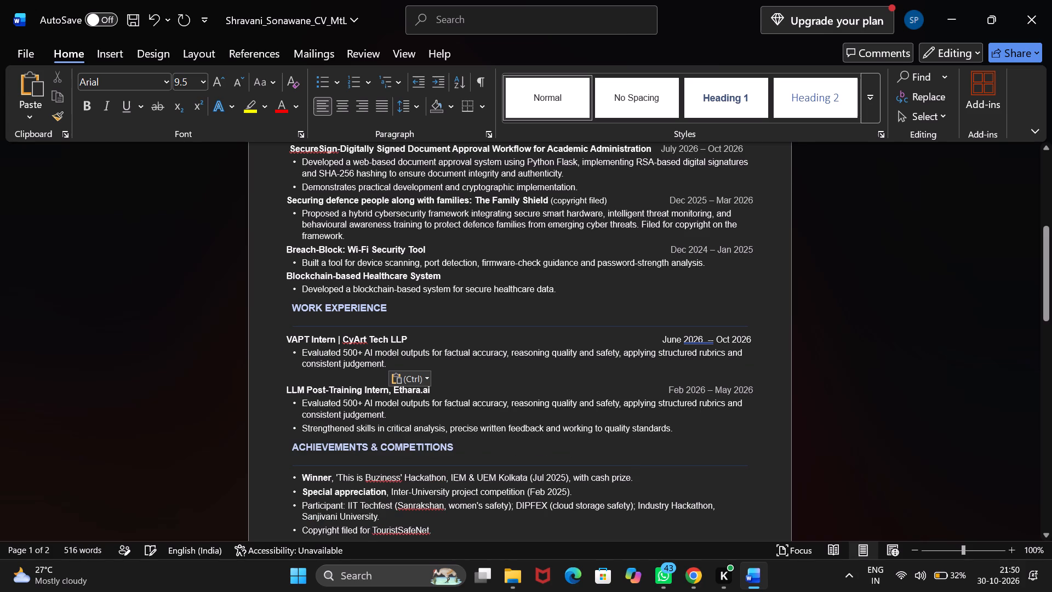
pyautogui.click(699, 583)
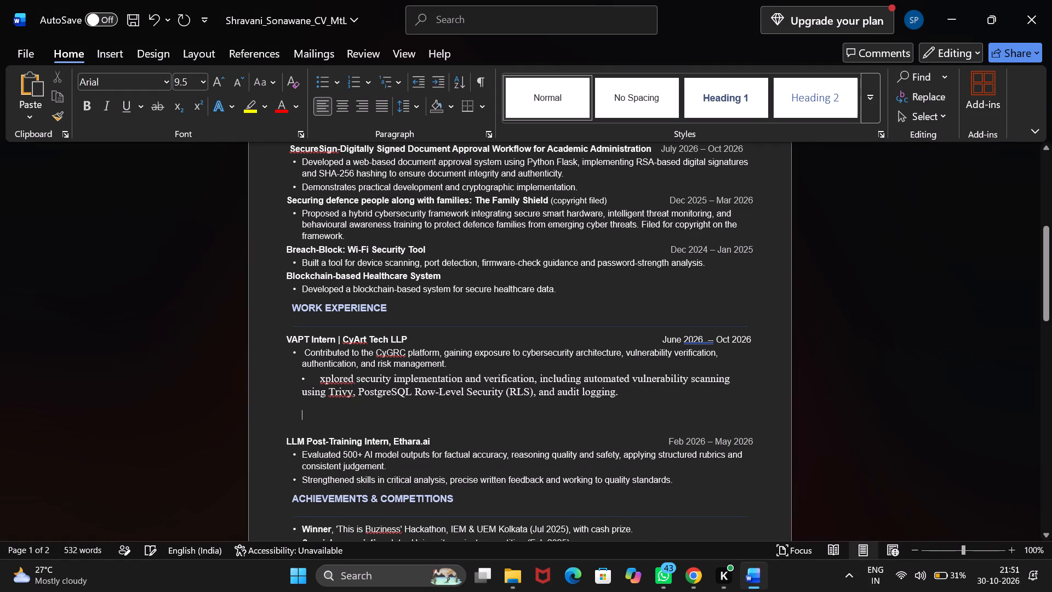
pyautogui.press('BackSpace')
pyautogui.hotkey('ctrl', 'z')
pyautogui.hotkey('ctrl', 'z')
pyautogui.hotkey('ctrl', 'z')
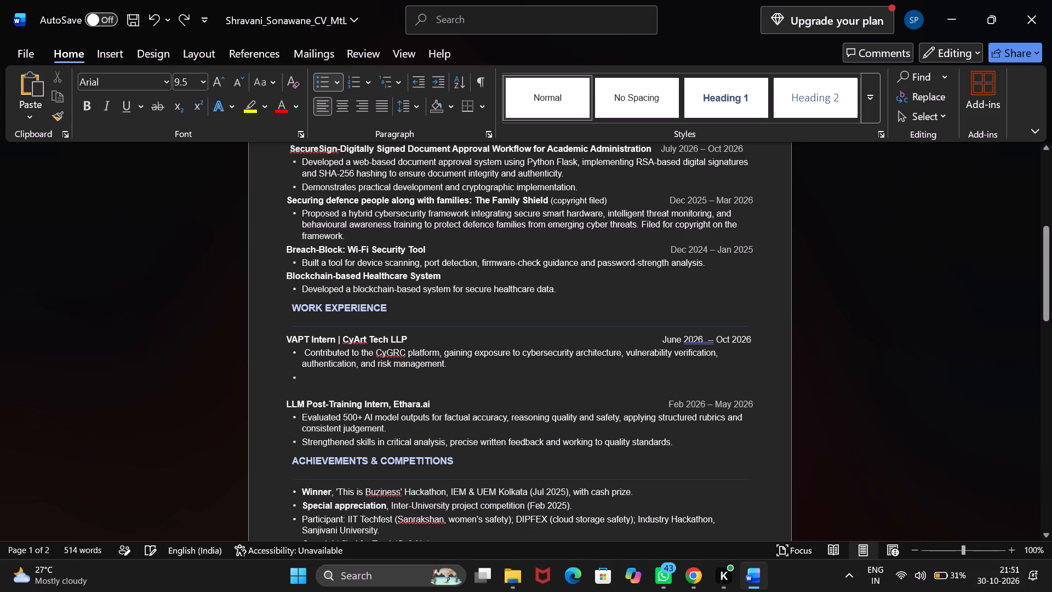
# Remove the bullet marker from the empty line below the CyGRC bullet.
pyautogui.press('BackSpace')
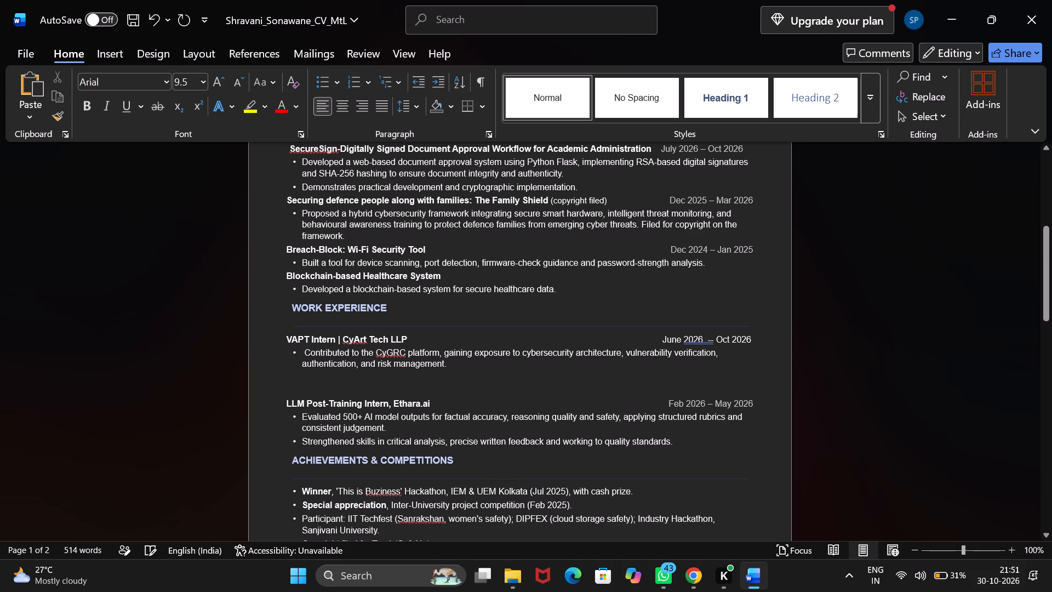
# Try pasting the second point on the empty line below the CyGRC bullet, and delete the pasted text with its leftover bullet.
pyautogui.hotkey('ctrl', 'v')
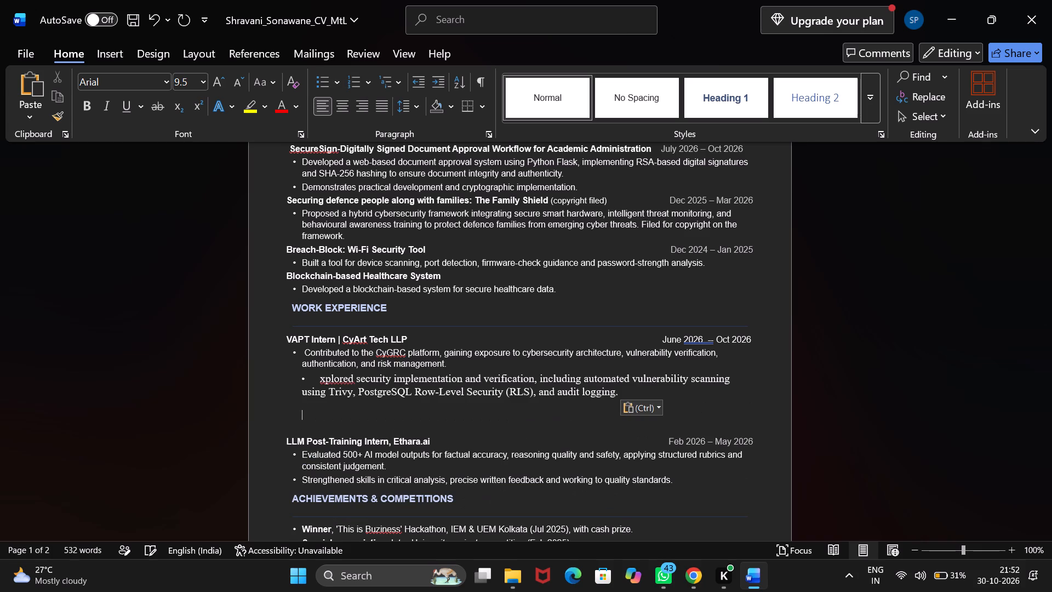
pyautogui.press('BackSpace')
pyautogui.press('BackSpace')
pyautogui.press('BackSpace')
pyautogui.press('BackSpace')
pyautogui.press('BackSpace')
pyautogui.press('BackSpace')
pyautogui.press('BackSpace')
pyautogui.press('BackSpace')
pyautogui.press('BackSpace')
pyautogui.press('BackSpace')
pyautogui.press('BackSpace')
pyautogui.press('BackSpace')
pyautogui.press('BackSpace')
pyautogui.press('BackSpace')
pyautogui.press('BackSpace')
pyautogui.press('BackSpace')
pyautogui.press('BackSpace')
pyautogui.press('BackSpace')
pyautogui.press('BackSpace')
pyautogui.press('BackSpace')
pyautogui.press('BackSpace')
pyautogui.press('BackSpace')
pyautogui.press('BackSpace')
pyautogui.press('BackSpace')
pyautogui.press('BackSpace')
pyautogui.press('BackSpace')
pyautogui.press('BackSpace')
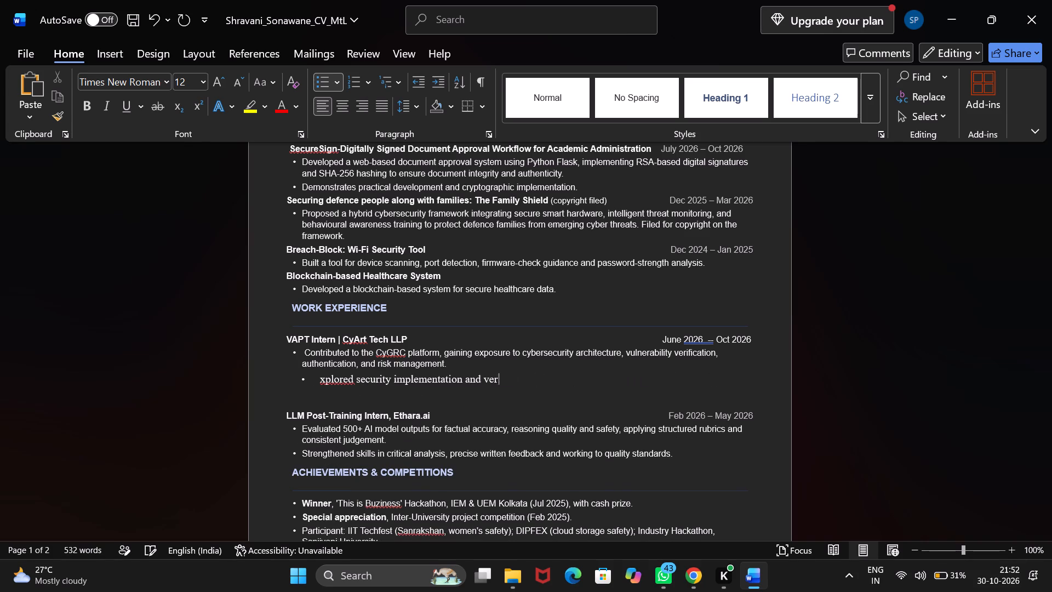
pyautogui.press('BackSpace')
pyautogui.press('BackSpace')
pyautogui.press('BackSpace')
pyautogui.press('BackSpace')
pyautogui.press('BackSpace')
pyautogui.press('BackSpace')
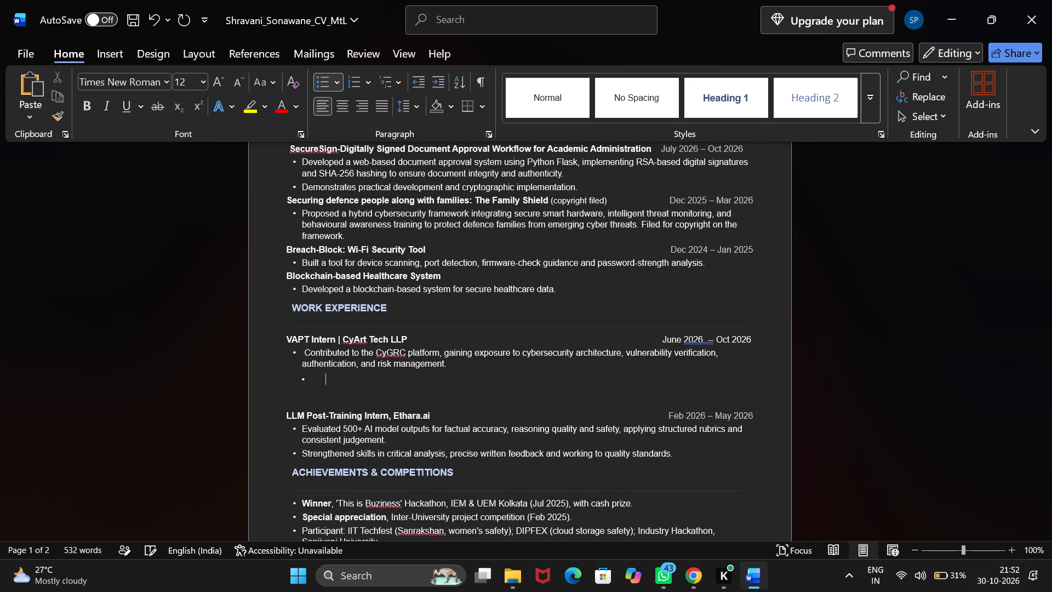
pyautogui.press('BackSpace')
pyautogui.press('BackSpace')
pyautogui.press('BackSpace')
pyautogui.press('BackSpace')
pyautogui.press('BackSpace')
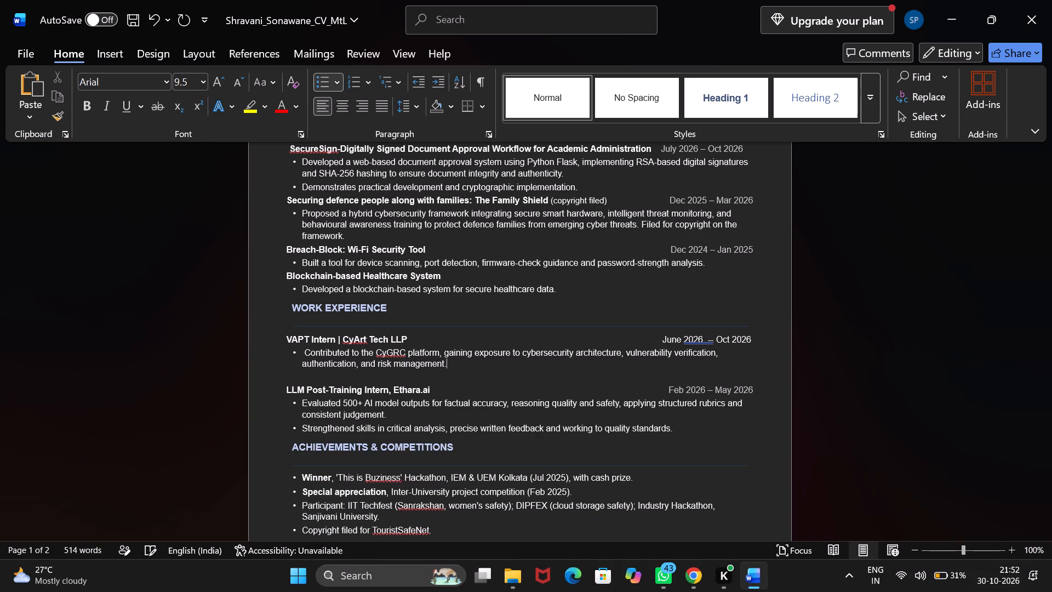
# Add a second bullet under VAPT Intern containing the copied security implementation point, and correct its first word to "Explored".
pyautogui.press('Return')
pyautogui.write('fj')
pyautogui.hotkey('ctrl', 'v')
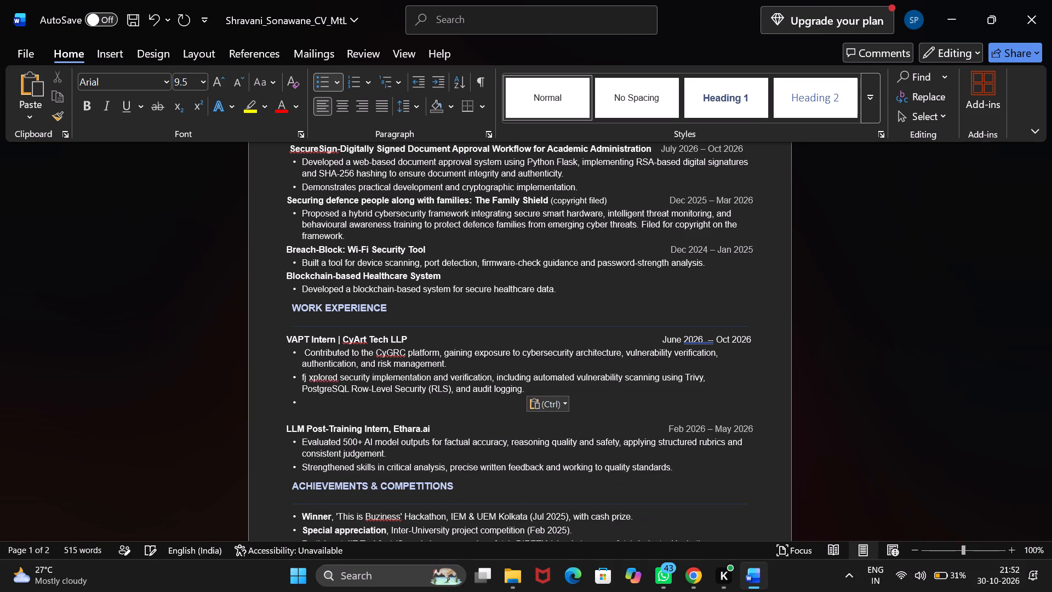
pyautogui.click(306, 378)
pyautogui.press('BackSpace')
pyautogui.press('BackSpace')
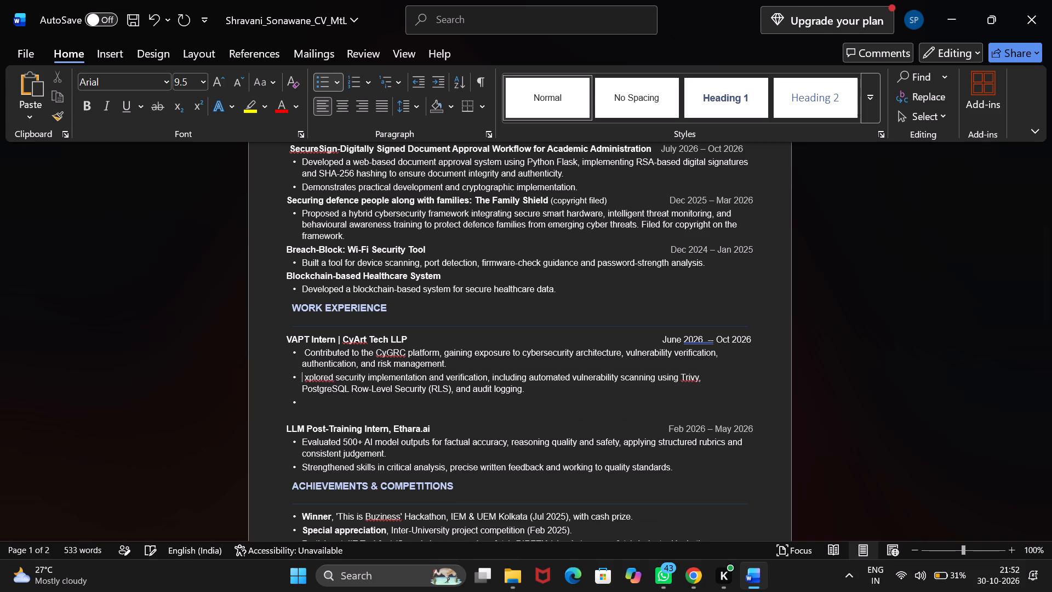
pyautogui.press('Right')
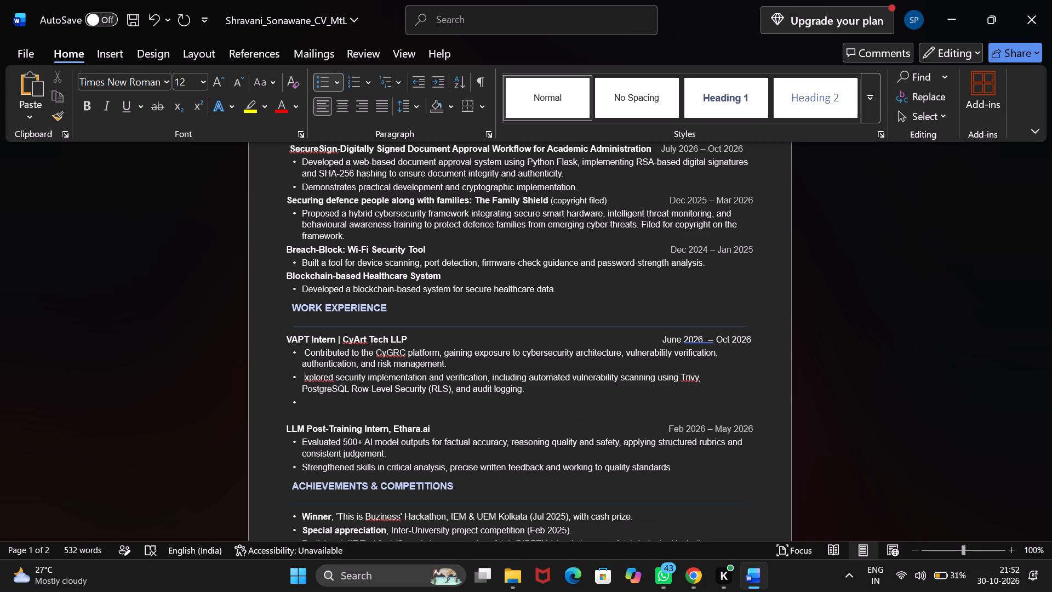
pyautogui.hotkey('ctrl', 'e')
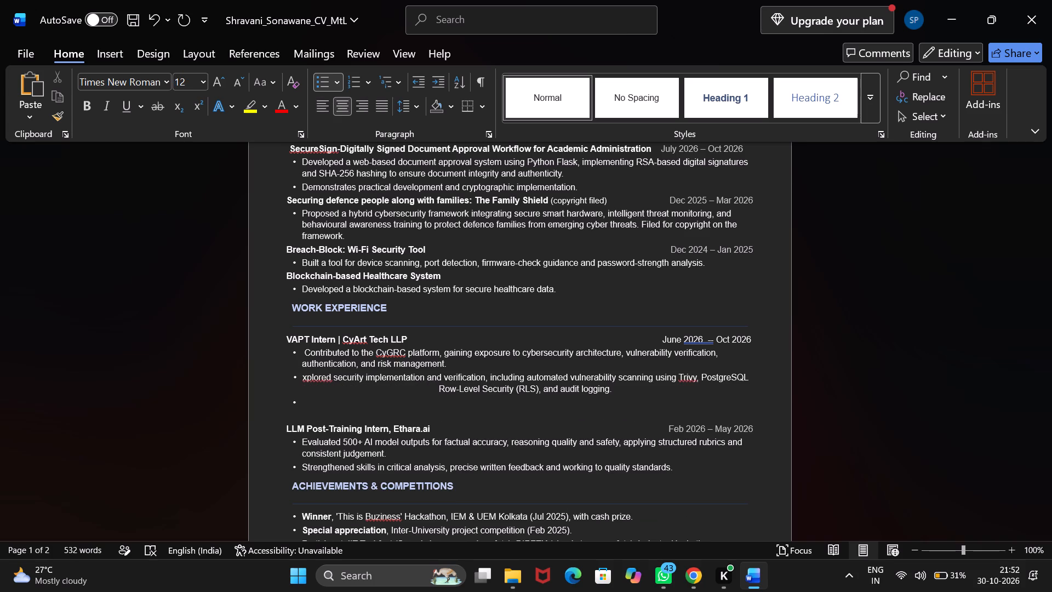
pyautogui.hotkey('ctrl', 'z')
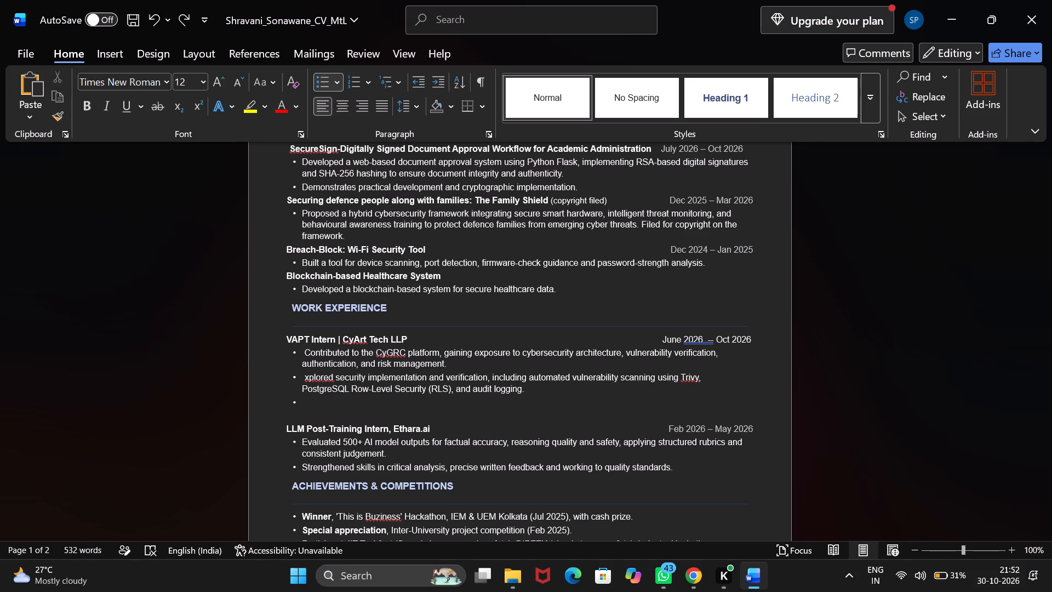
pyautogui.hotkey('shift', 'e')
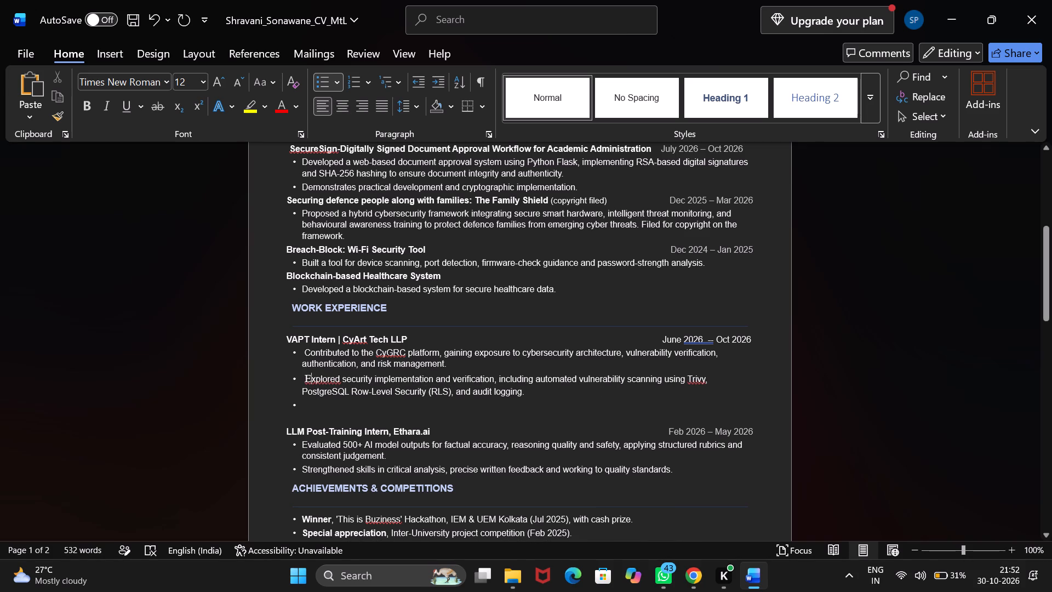
# Remove the empty bullet and the blank line between the Explored bullet and the LLM Post-Training Intern entry.
pyautogui.click(293, 403)
pyautogui.press('BackSpace')
pyautogui.press('BackSpace')
pyautogui.press('BackSpace')
pyautogui.press('BackSpace')
pyautogui.press('BackSpace')
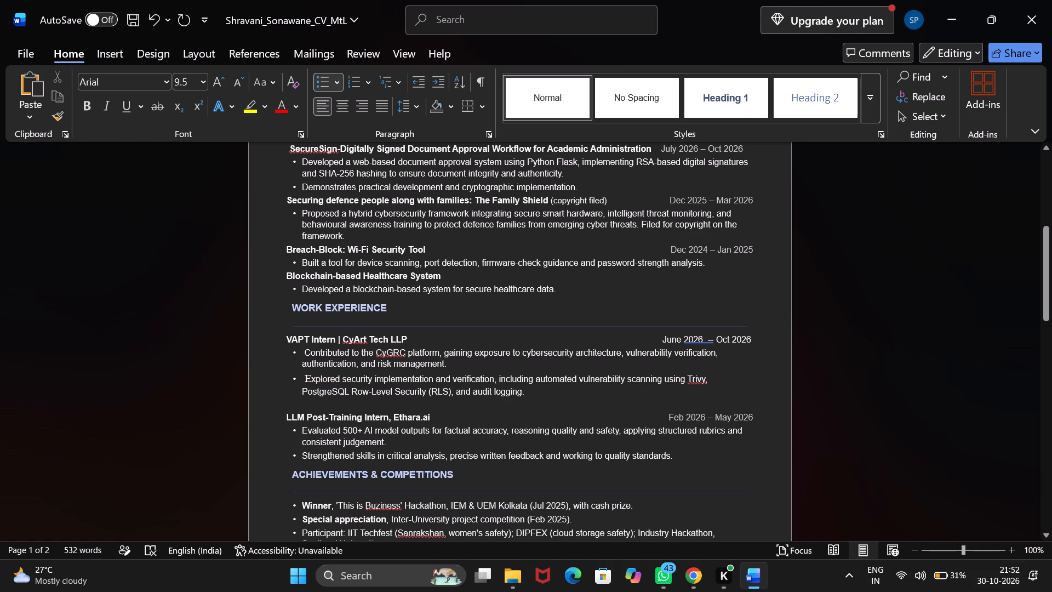
pyautogui.click(284, 413)
pyautogui.press('BackSpace')
pyautogui.press('BackSpace')
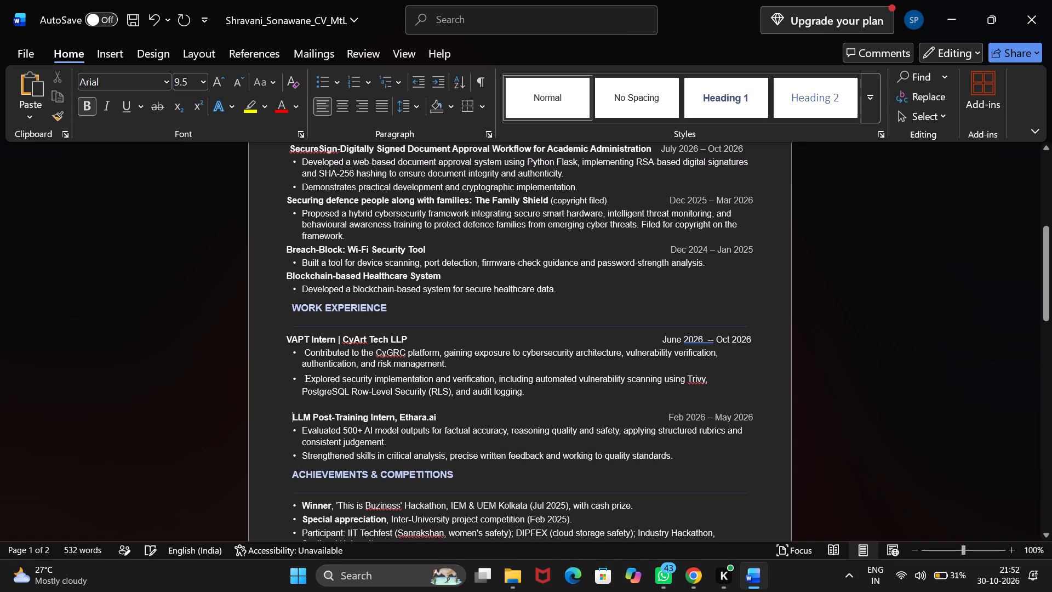
pyautogui.press('BackSpace')
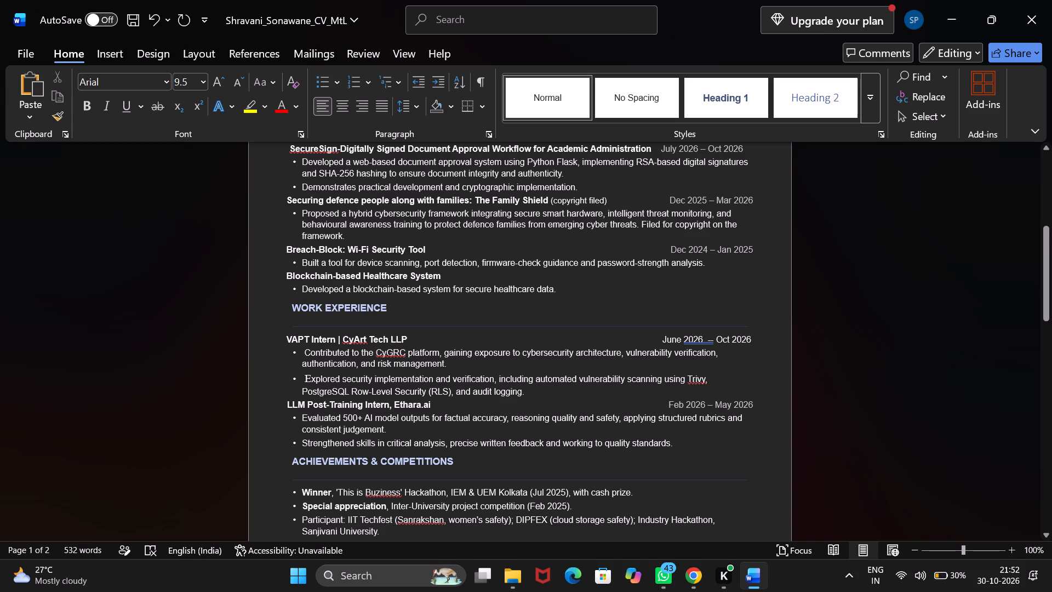
# Replace the vertical bar in the VAPT Intern heading with a comma so it reads "VAPT Intern, CyArt Tech LLP".
pyautogui.scroll(-1, 399, 404)
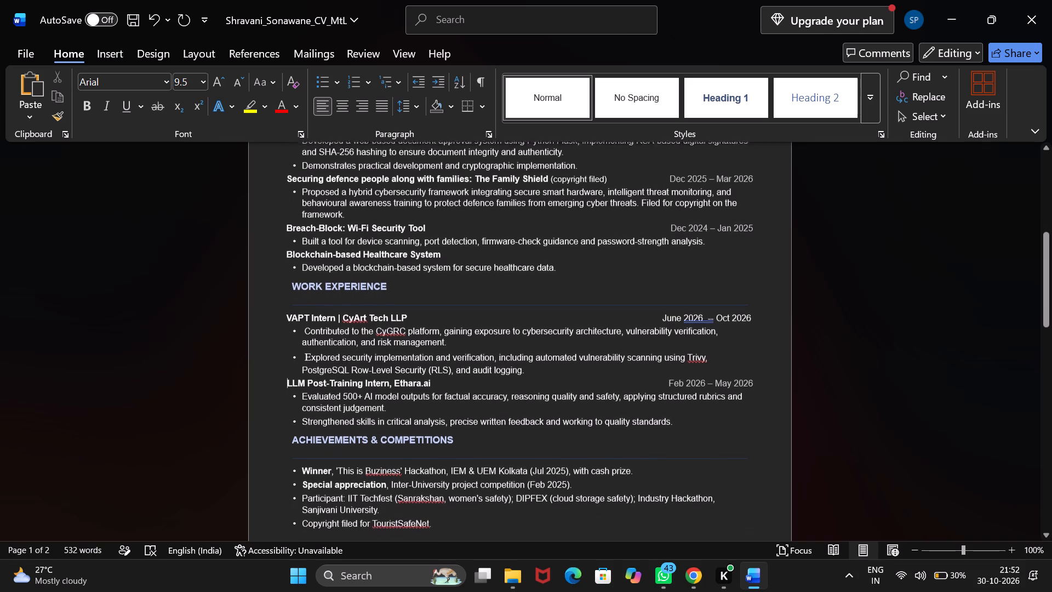
pyautogui.scroll(-1, 399, 404)
pyautogui.click(340, 291)
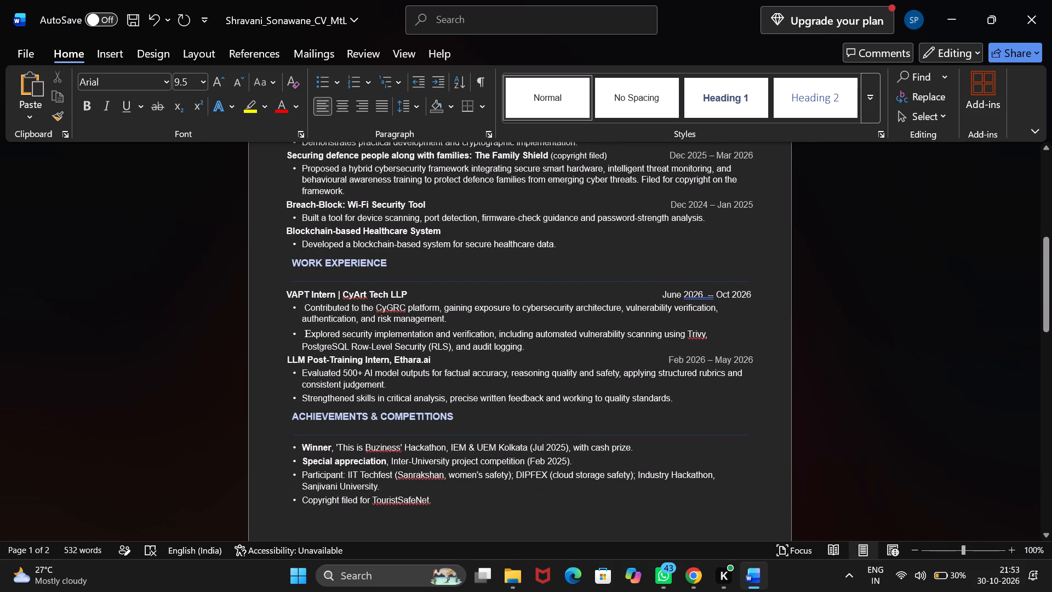
pyautogui.press('BackSpace')
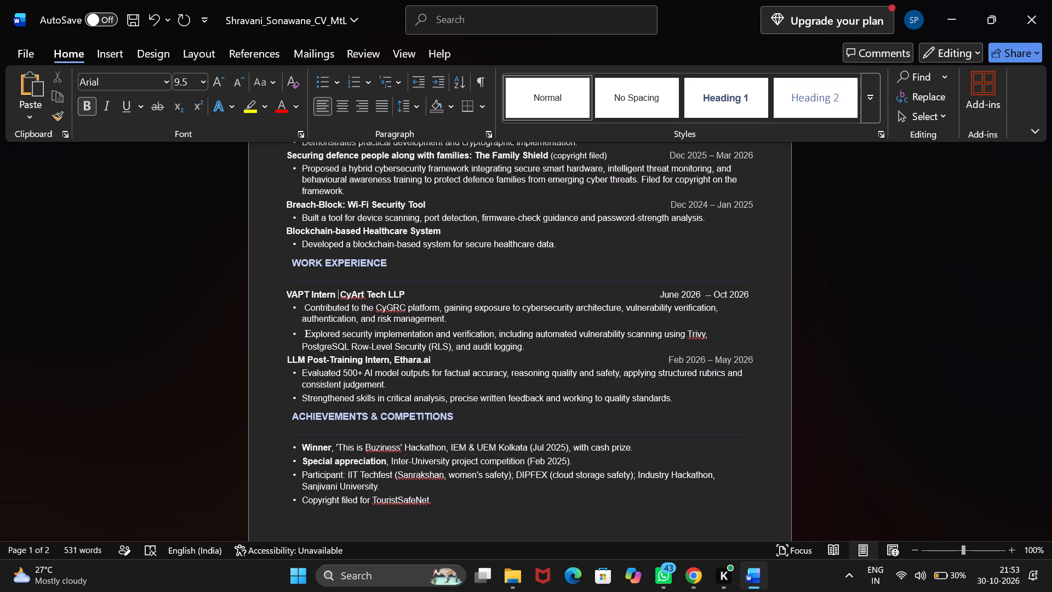
pyautogui.press('BackSpace')
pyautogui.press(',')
# Delete the Winner 'This is Buziness' Hackathon bullet under Achievements & Competitions.
pyautogui.scroll(-1, 374, 437)
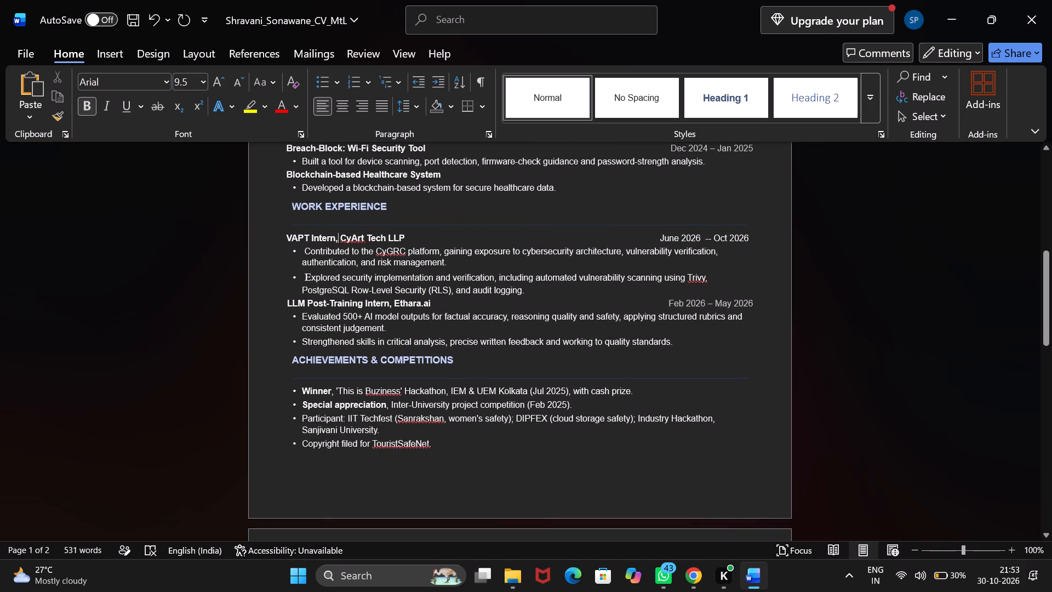
pyautogui.moveTo(639, 391); pyautogui.dragTo(632, 391)
pyautogui.moveTo(632, 391); pyautogui.dragTo(284, 391)
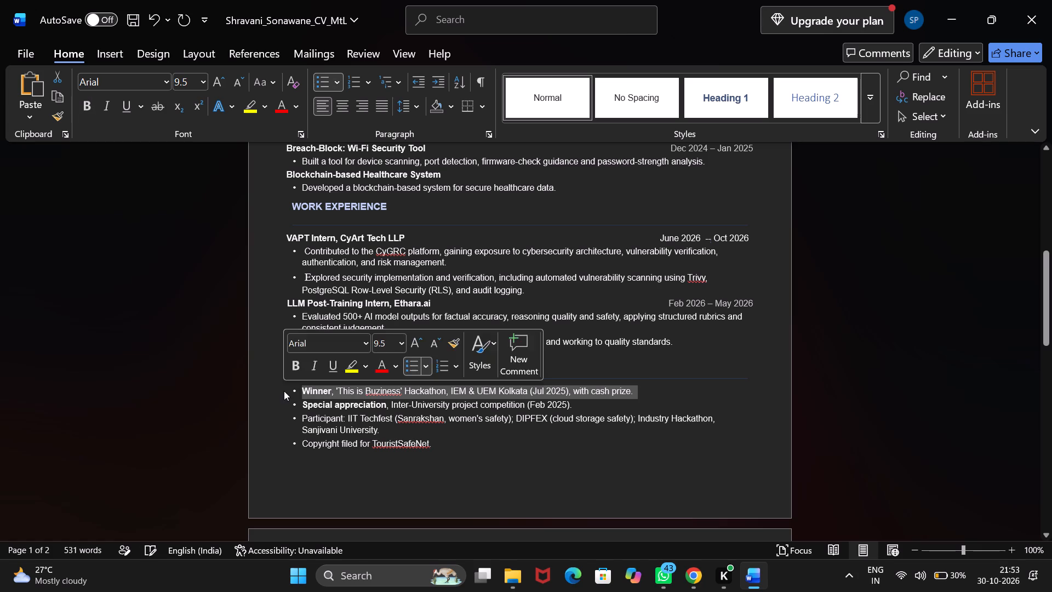
pyautogui.press('BackSpace')
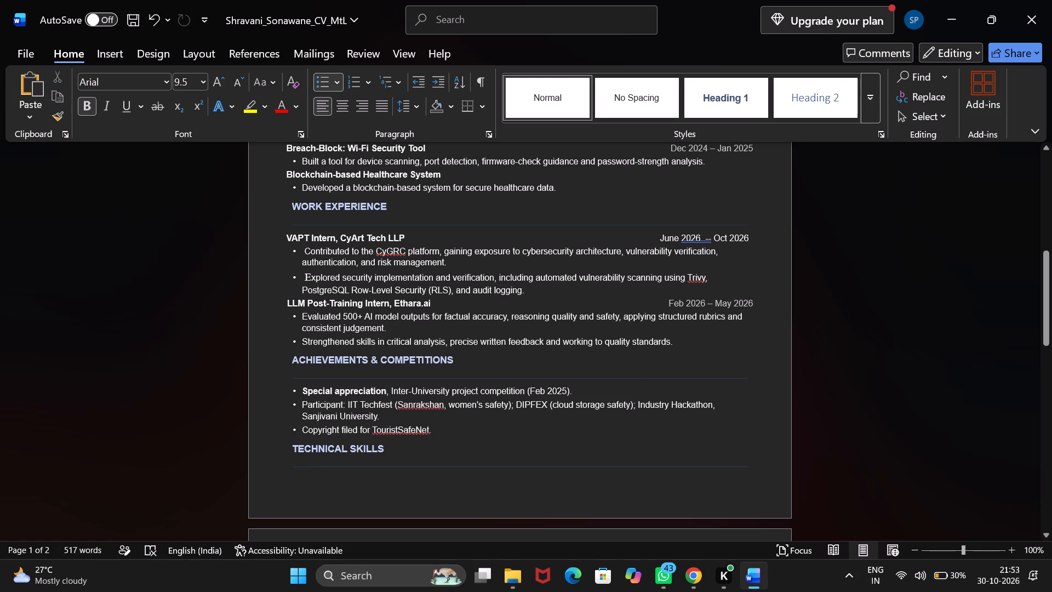
# Replace "TouristSafeNet" in the copyright bullet with the title "Securing defence people along with families: The Family Shield", copied from the project section.
pyautogui.scroll(-1, 624, 408)
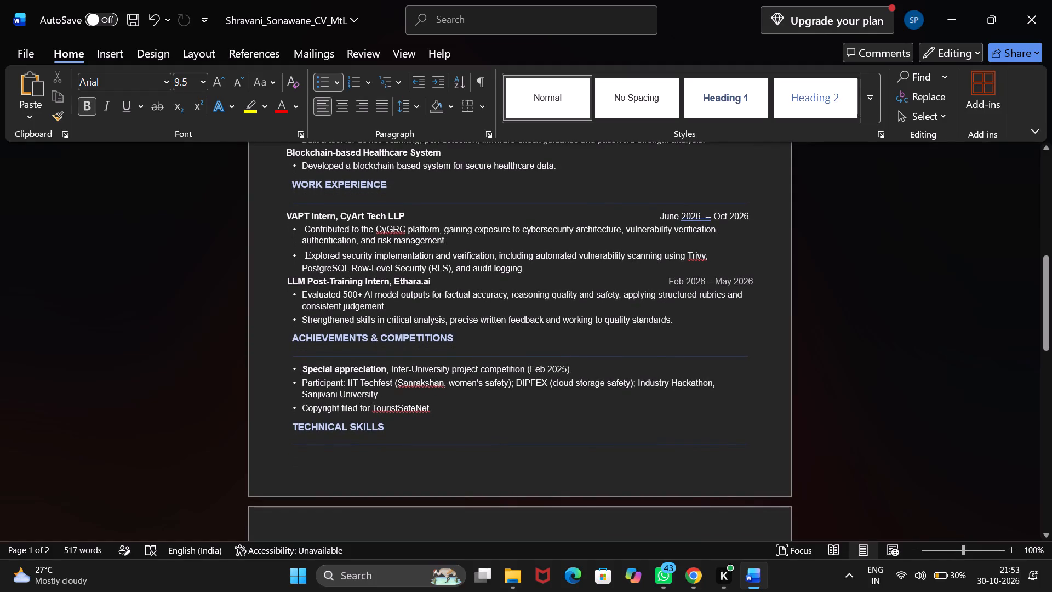
pyautogui.scroll(3, 427, 408)
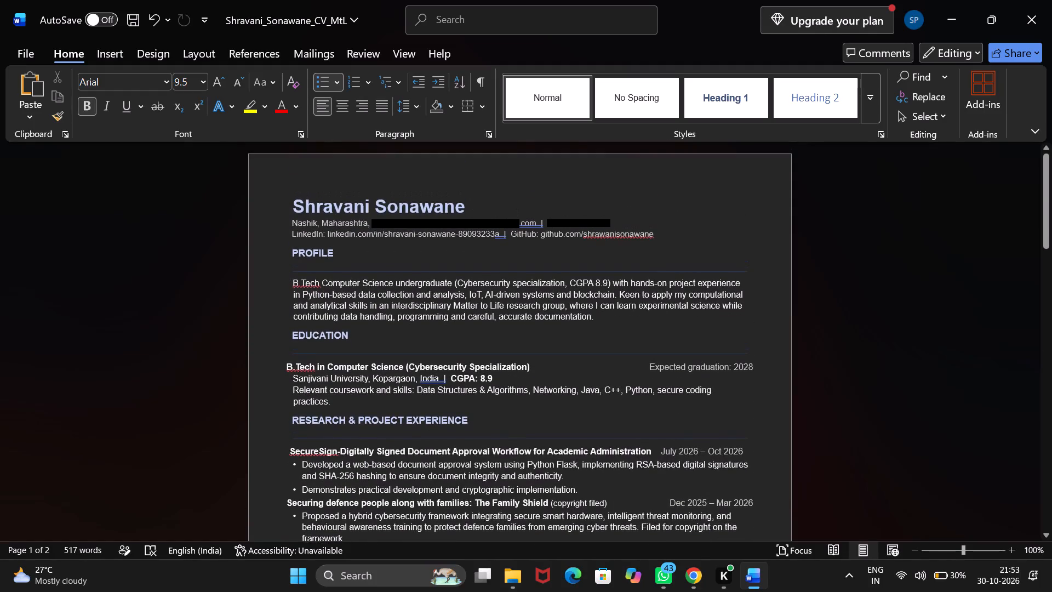
pyautogui.scroll(-2, 344, 464)
pyautogui.moveTo(286, 473); pyautogui.dragTo(353, 470)
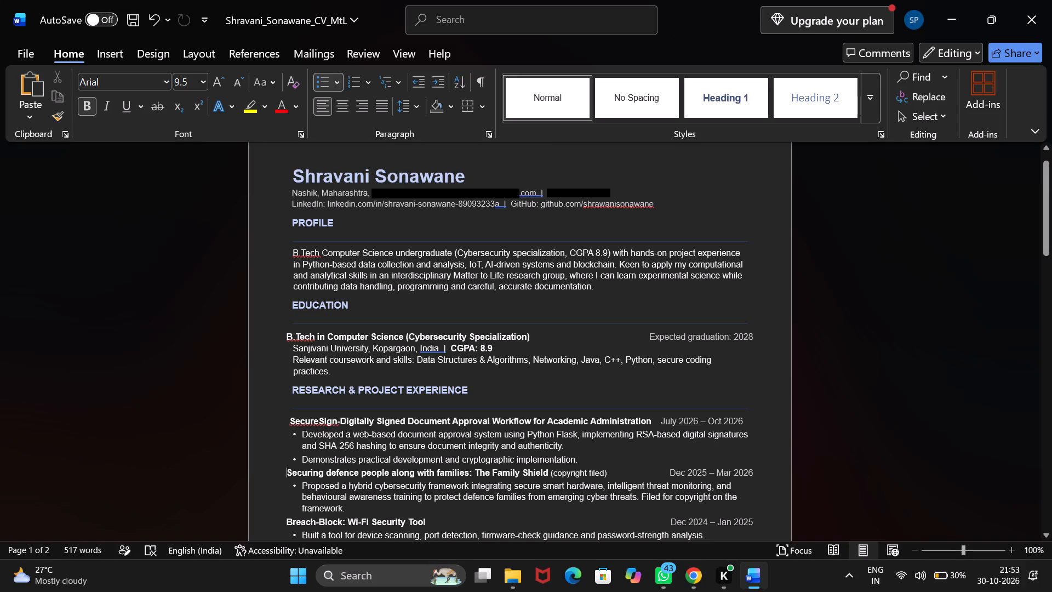
pyautogui.moveTo(353, 470); pyautogui.dragTo(547, 471)
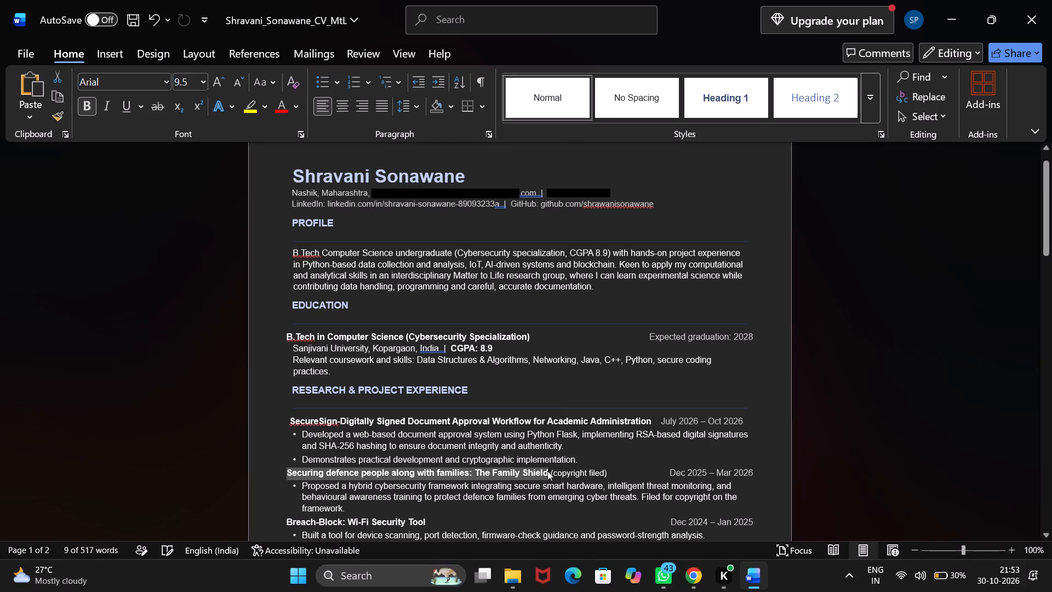
pyautogui.hotkey('ctrl', 'c')
pyautogui.scroll(-6, 547, 471)
pyautogui.scroll(1, 547, 471)
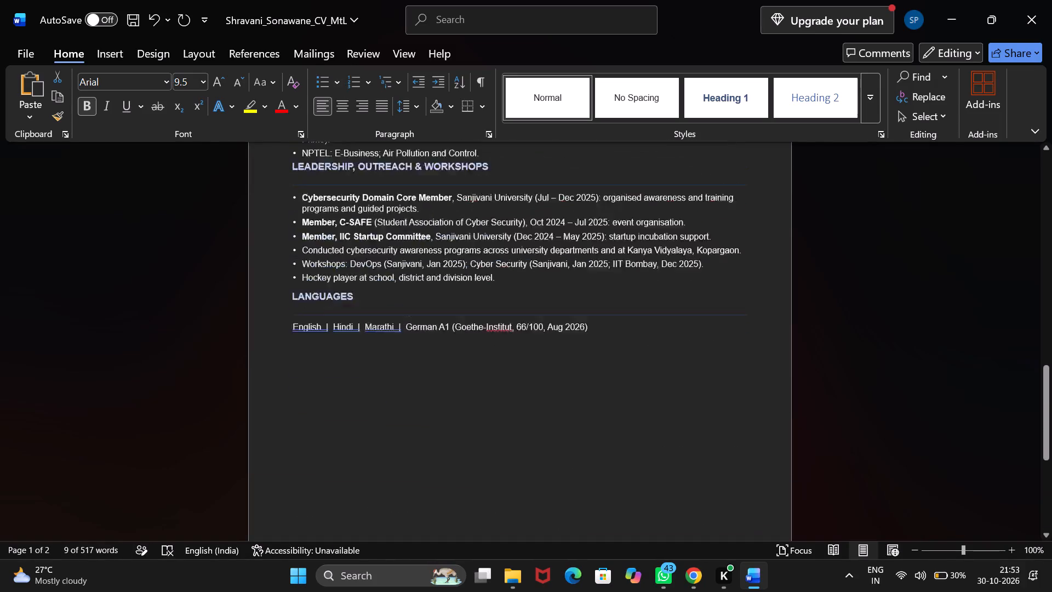
pyautogui.scroll(2, 547, 471)
pyautogui.scroll(1, 428, 368)
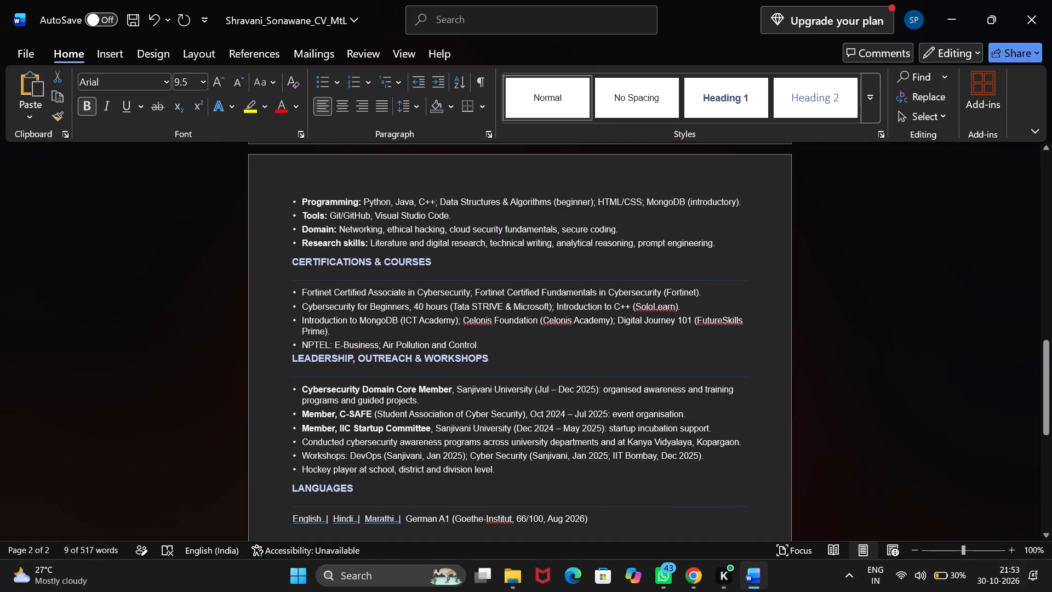
pyautogui.scroll(2, 350, 336)
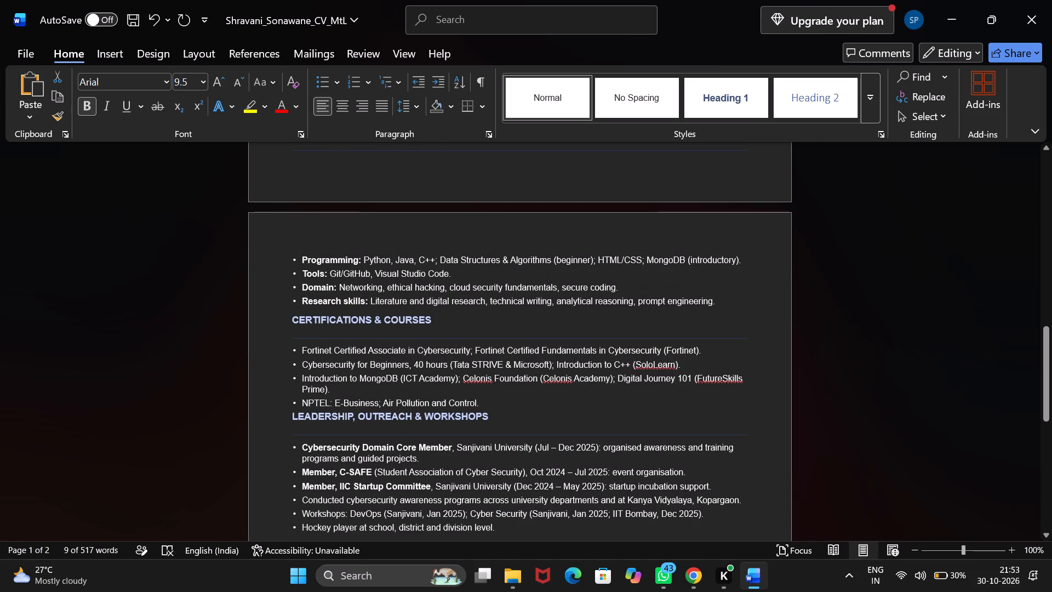
pyautogui.scroll(2, 362, 300)
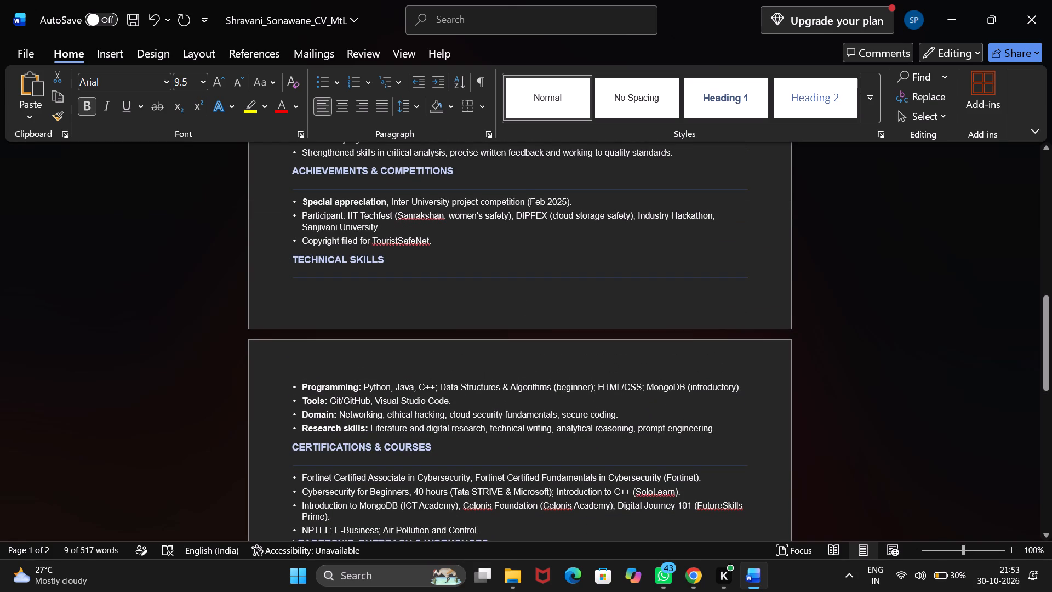
pyautogui.moveTo(428, 241); pyautogui.dragTo(371, 237)
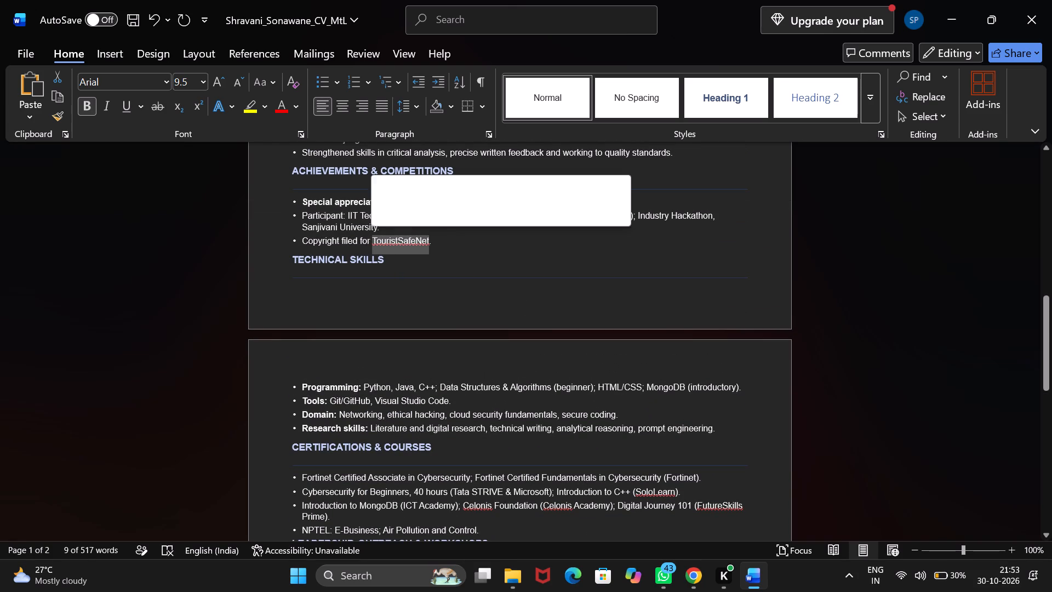
pyautogui.hotkey('ctrl', 'v')
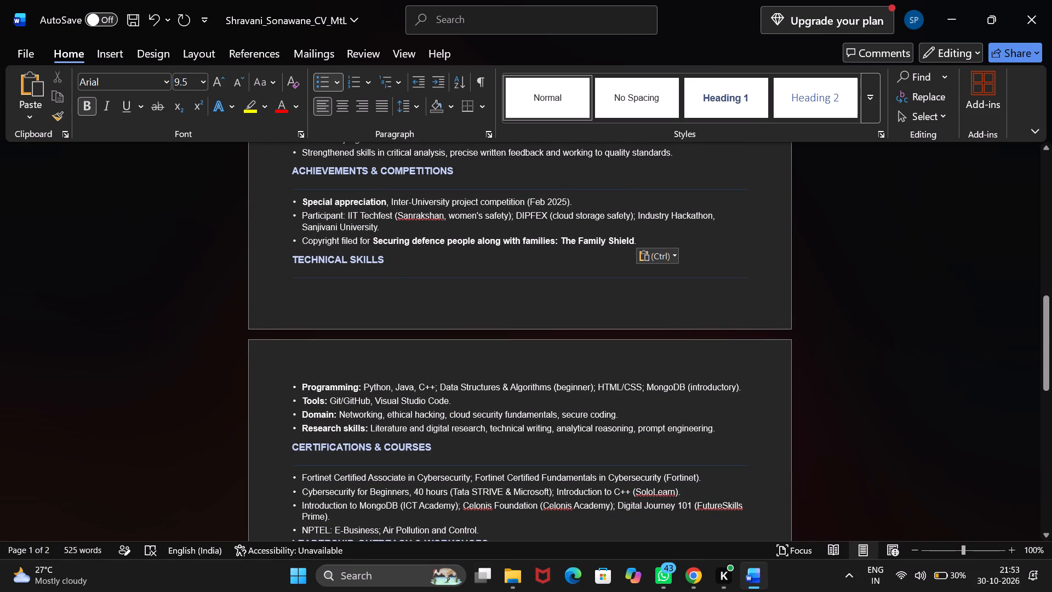
# Remove the bold formatting from the project title in the "Copyright filed for" bullet.
pyautogui.moveTo(373, 238); pyautogui.dragTo(637, 236)
pyautogui.click(84, 111)
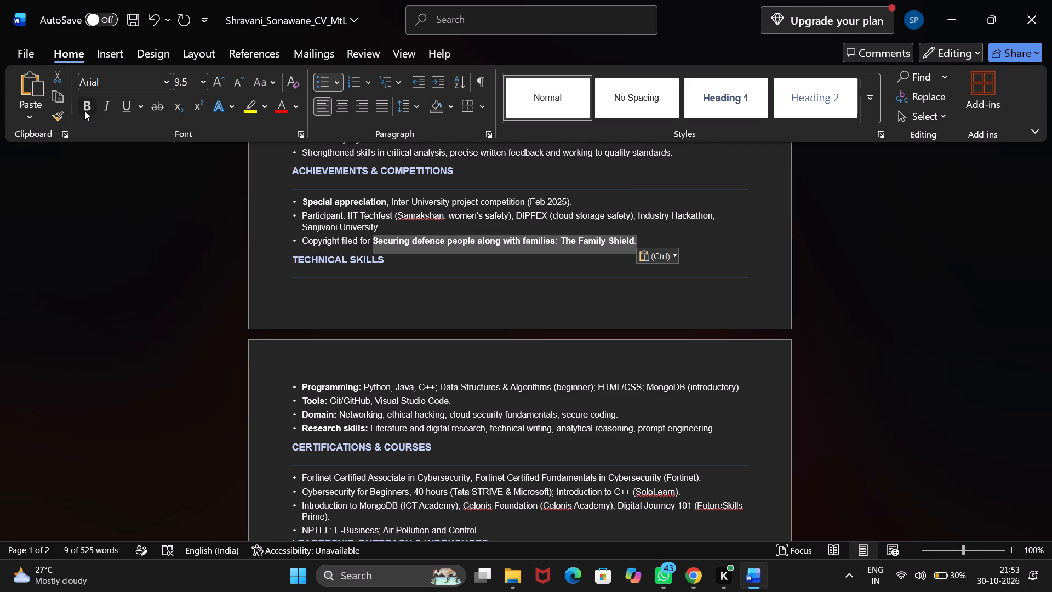
pyautogui.click(131, 241)
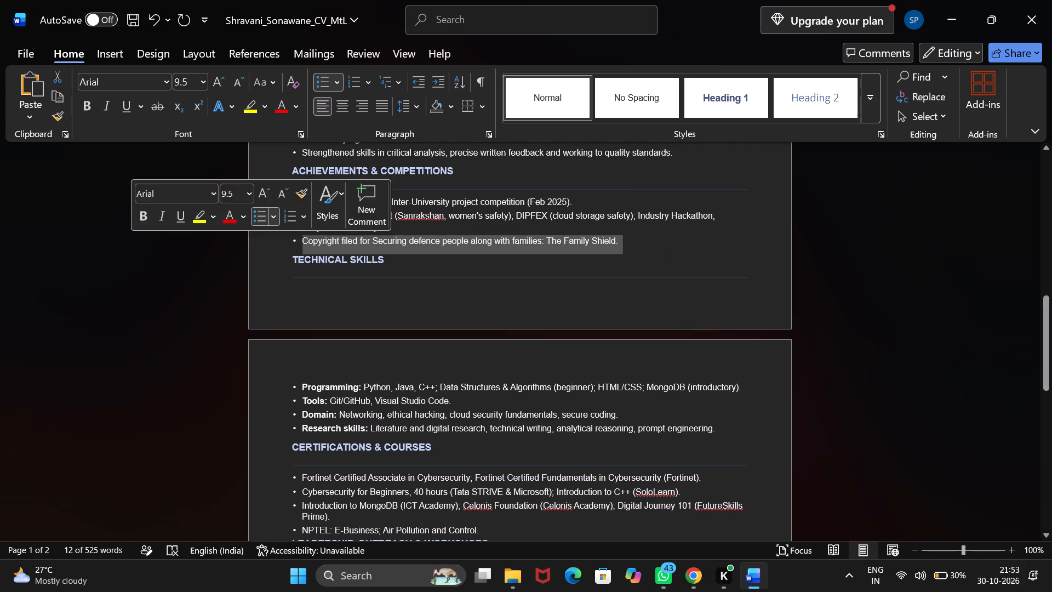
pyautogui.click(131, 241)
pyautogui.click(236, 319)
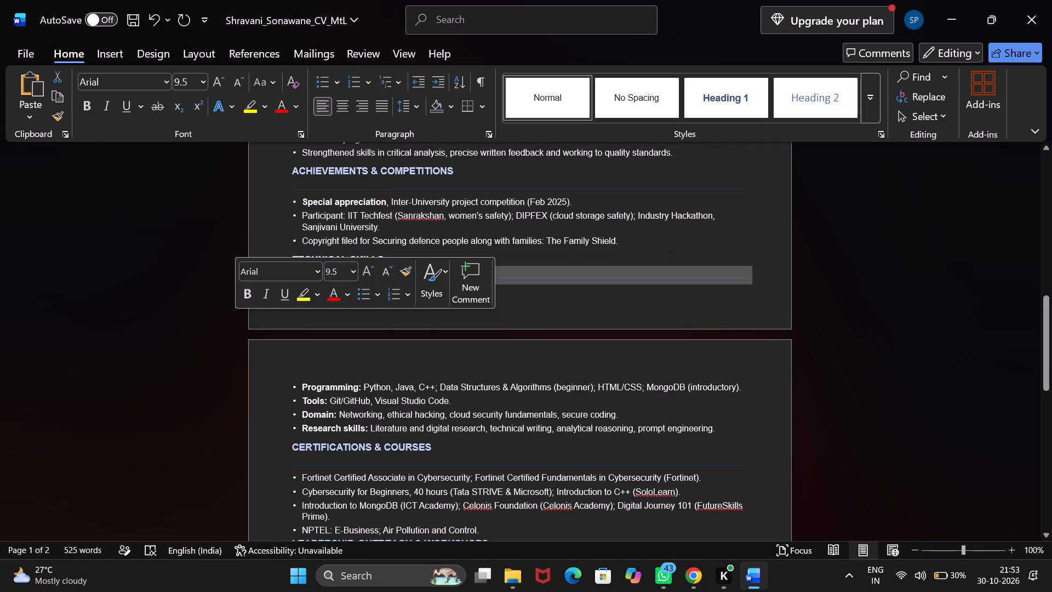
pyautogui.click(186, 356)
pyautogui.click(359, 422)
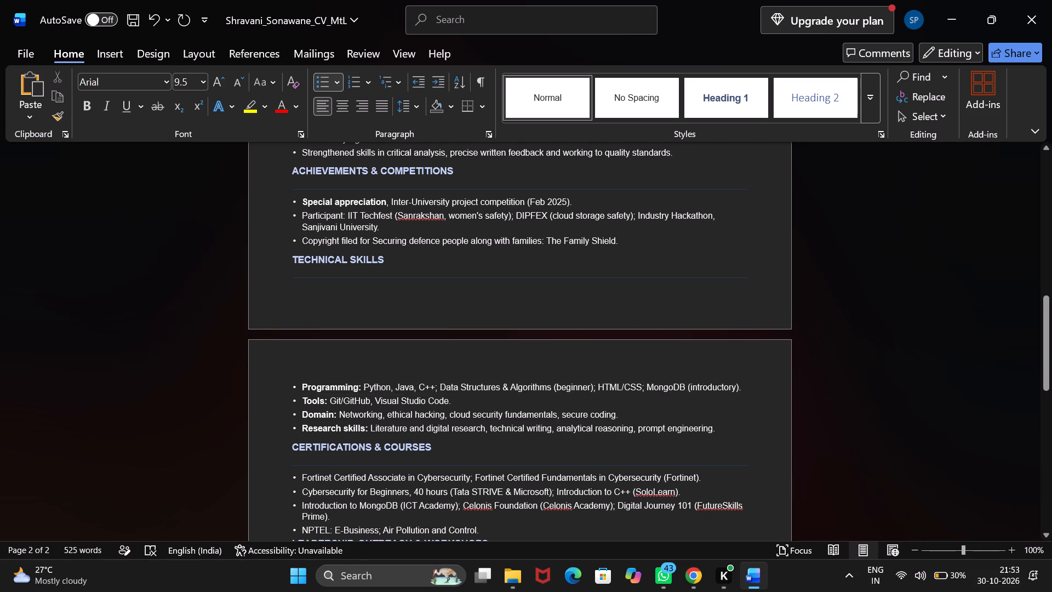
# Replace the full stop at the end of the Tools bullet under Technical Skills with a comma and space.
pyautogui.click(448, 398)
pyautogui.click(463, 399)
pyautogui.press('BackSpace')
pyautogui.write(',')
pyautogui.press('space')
# Delete Java from the Programming bullet under Technical Skills so it reads "Python, C++".
pyautogui.click(414, 386)
pyautogui.press('BackSpace')
pyautogui.press('BackSpace')
pyautogui.press('BackSpace')
pyautogui.press('BackSpace')
pyautogui.press('BackSpace')
pyautogui.press('BackSpace')
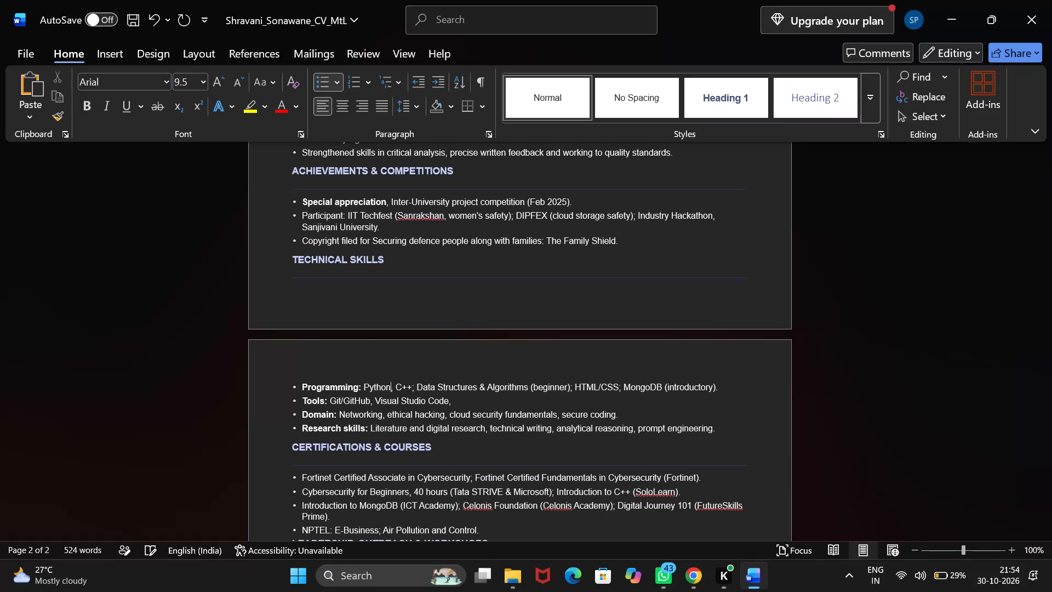
# Replace the semicolon between C++ and Data Structures & Algorithms in the Programming bullet with a comma.
pyautogui.click(418, 387)
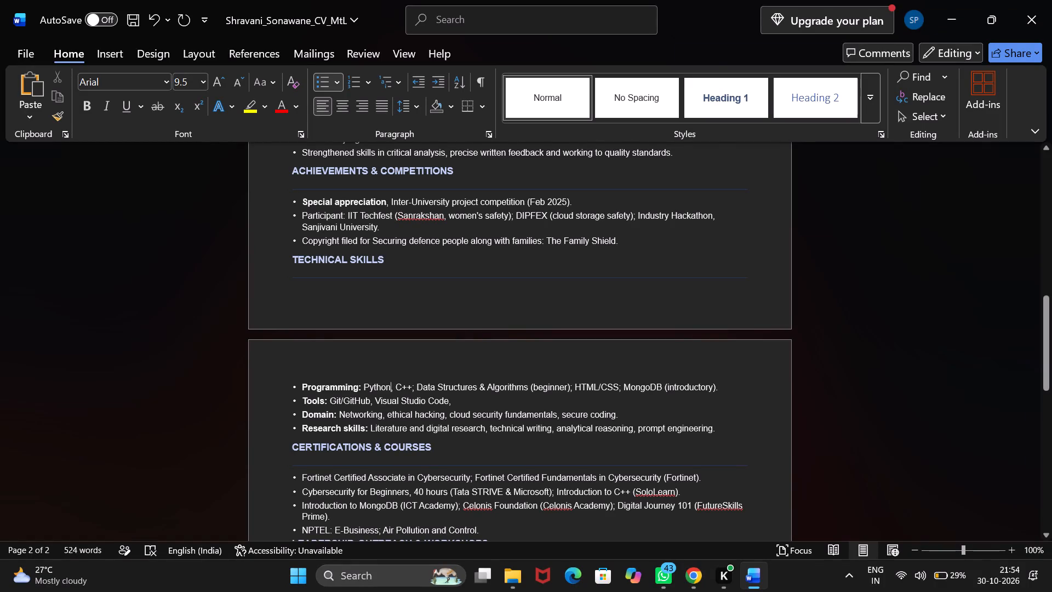
pyautogui.press('BackSpace')
pyautogui.press('BackSpace')
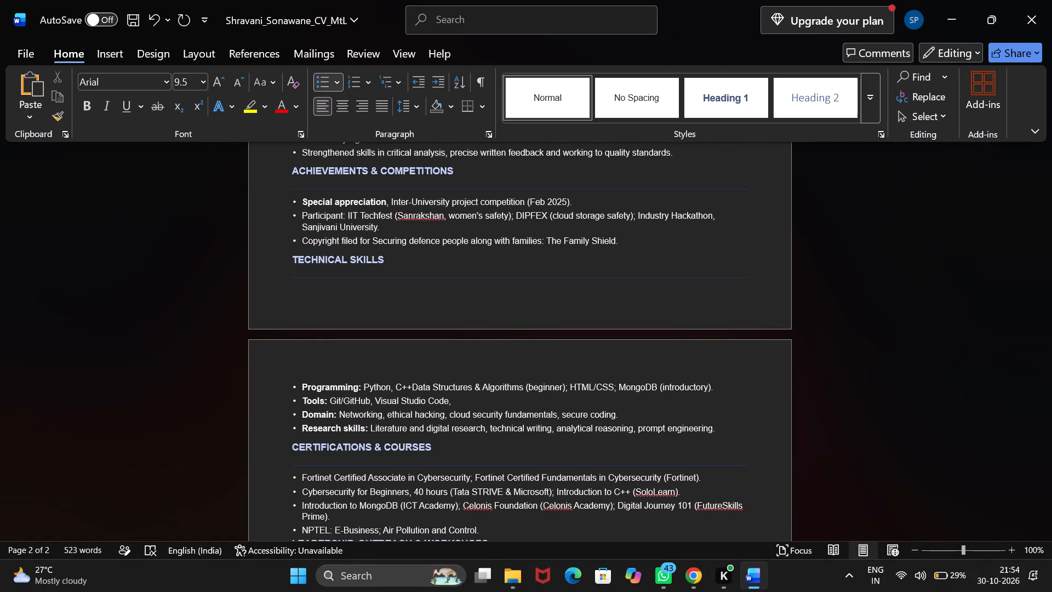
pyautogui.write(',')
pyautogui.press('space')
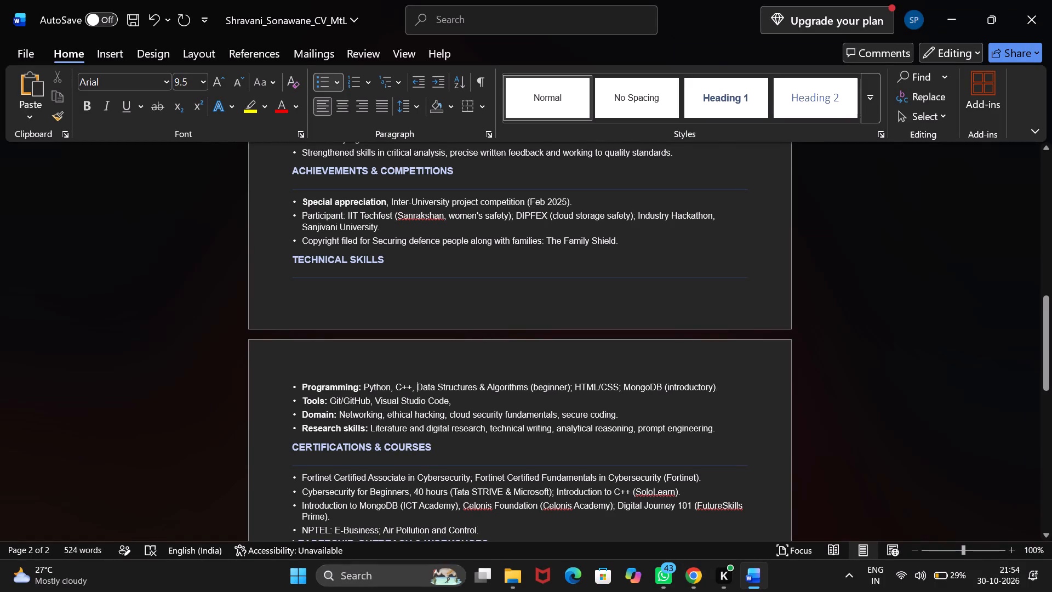
# Delete "Visual Studio Code," from the Tools bullet so it ends with "Git/GitHub," ready for more tools.
pyautogui.click(453, 406)
pyautogui.press('BackSpace')
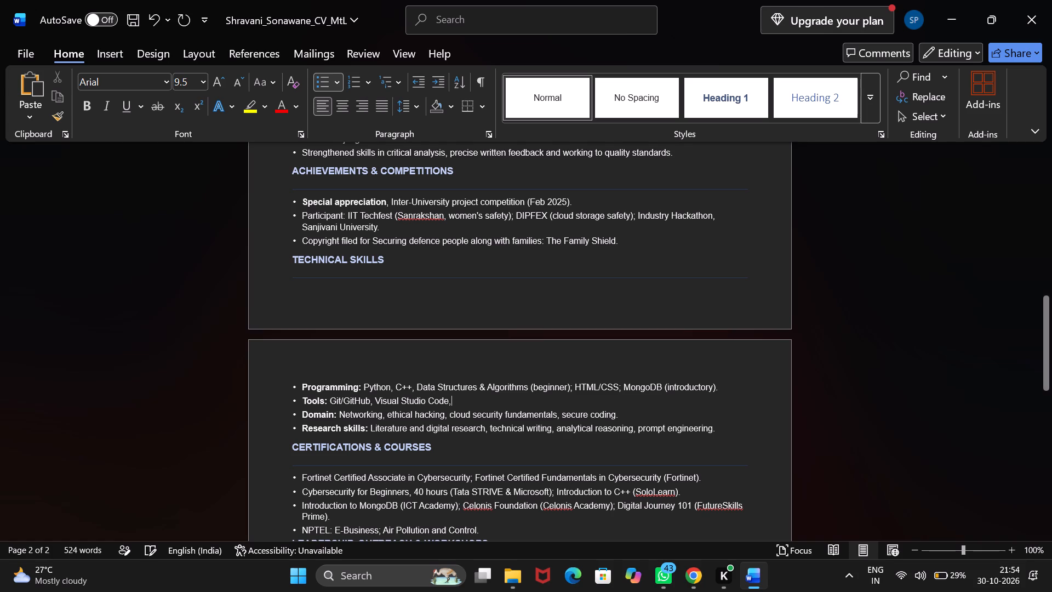
pyautogui.press('BackSpace')
pyautogui.press('BackSpace')
pyautogui.press('BackSpace')
pyautogui.press('BackSpace')
pyautogui.press('BackSpace')
pyautogui.press('BackSpace')
pyautogui.press('BackSpace')
pyautogui.press('BackSpace')
pyautogui.press('BackSpace')
pyautogui.press('BackSpace')
pyautogui.press('BackSpace')
pyautogui.press('BackSpace')
pyautogui.press('BackSpace')
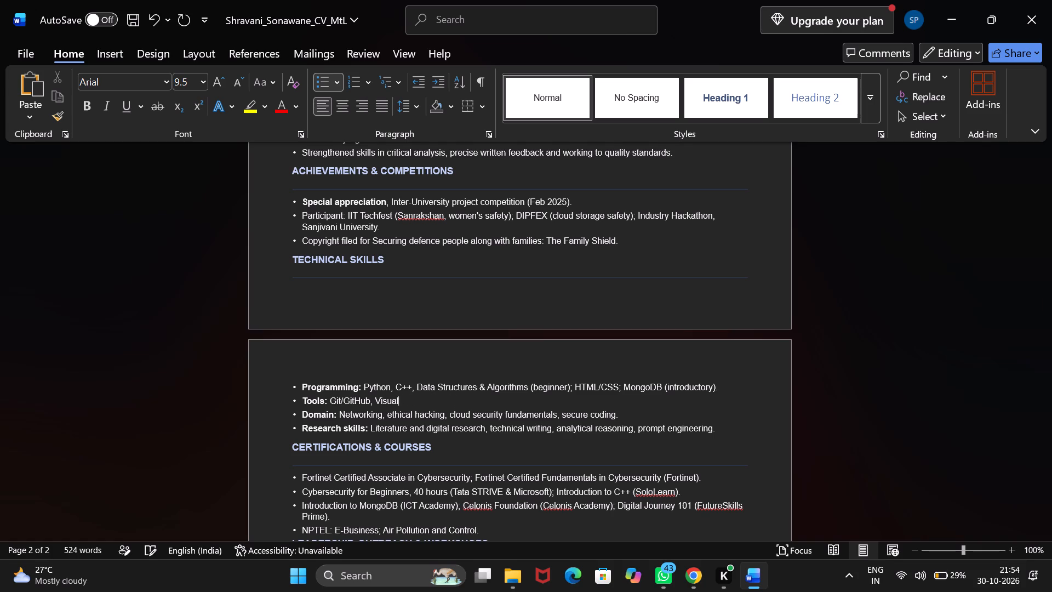
pyautogui.press('BackSpace')
pyautogui.press('BackSpace')
pyautogui.press('BackSpace')
pyautogui.press('BackSpace')
pyautogui.press('BackSpace')
pyautogui.press('BackSpace')
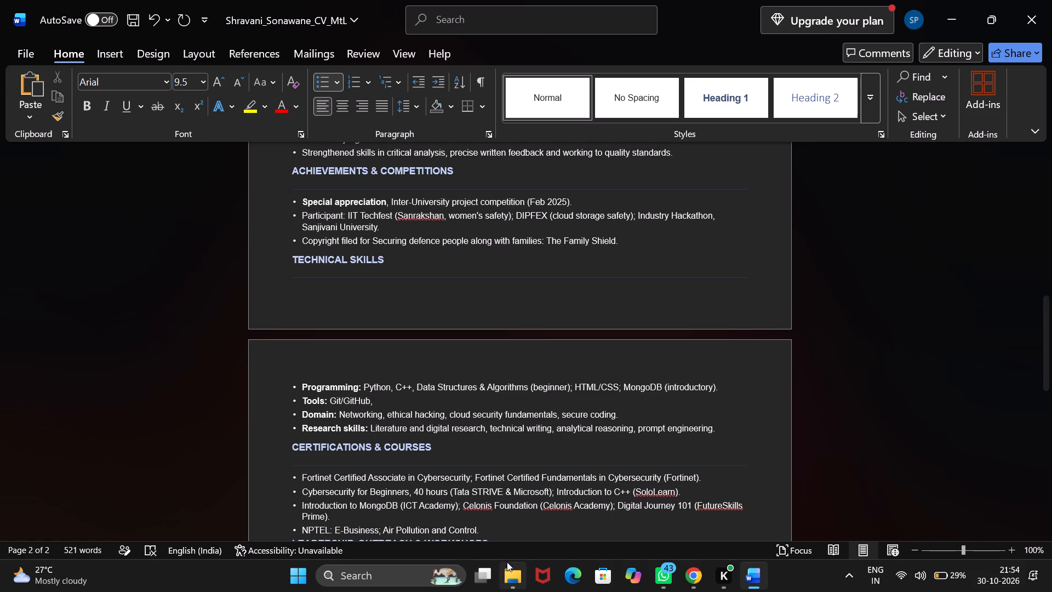
# Open the "updated resume!!!" PDF from the Downloads folder in File Explorer.
pyautogui.click(505, 571)
pyautogui.scroll(5, 306, 193)
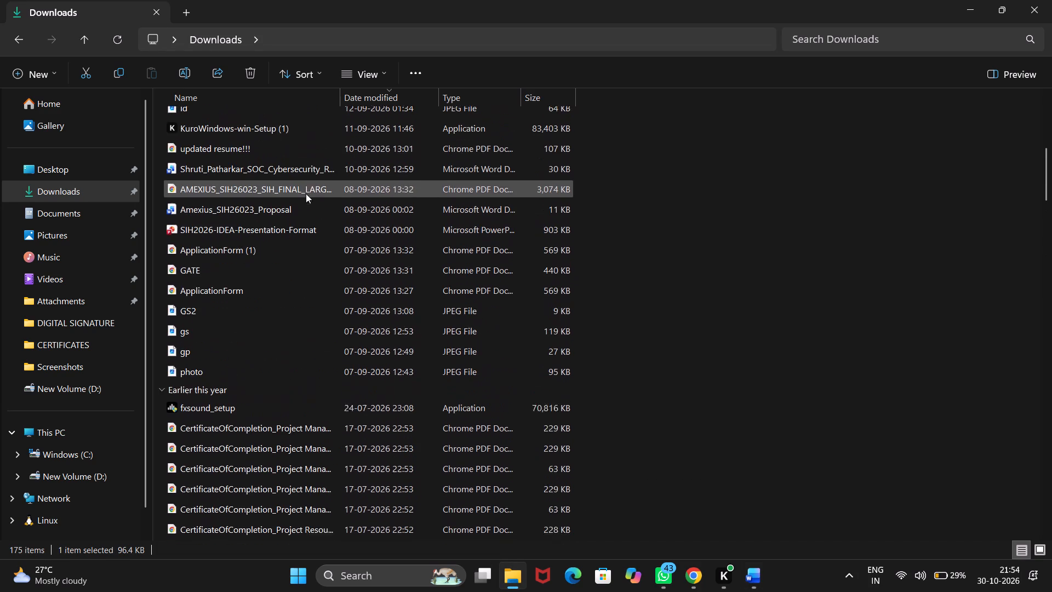
pyautogui.scroll(3, 305, 126)
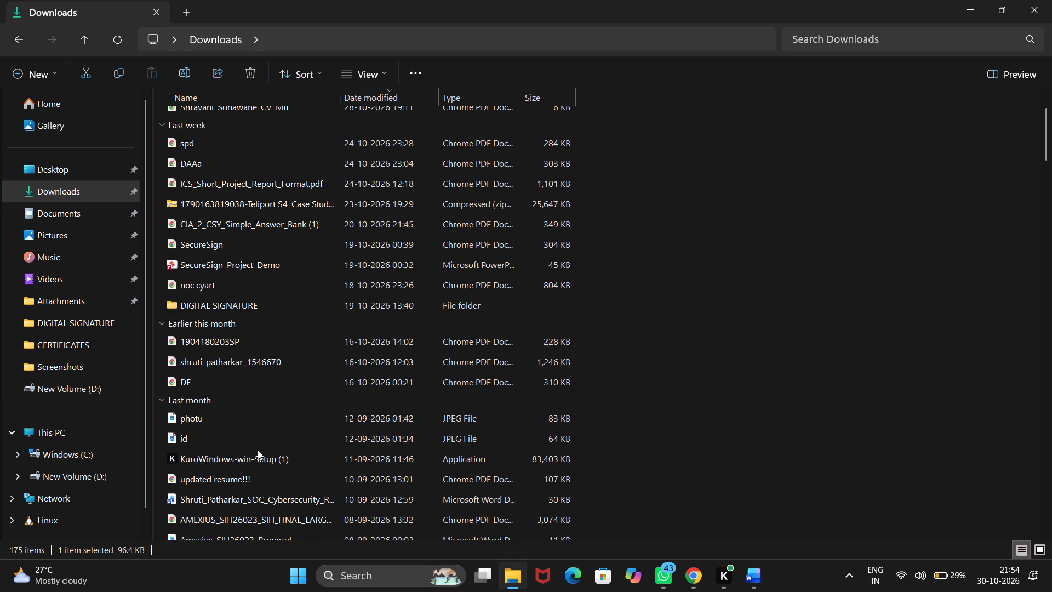
pyautogui.doubleClick(259, 481)
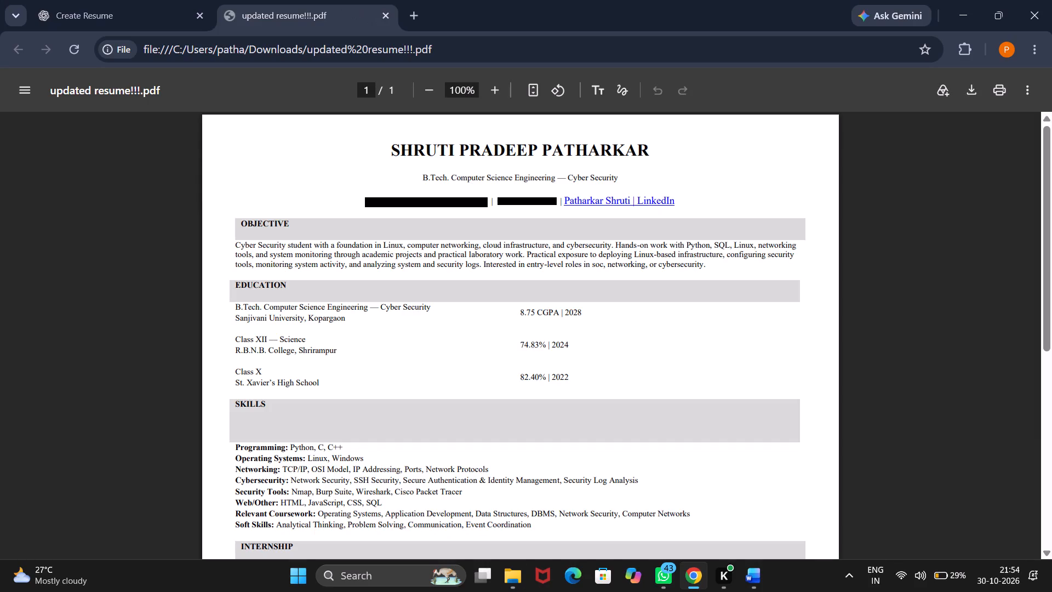
# Copy the resume's security tools "Nmap, Burp Suite, Wireshark, Cisco Packet Tracer" into the Word CV's Tools bullet after Git/GitHub, ending with a full stop.
pyautogui.scroll(-3, 399, 302)
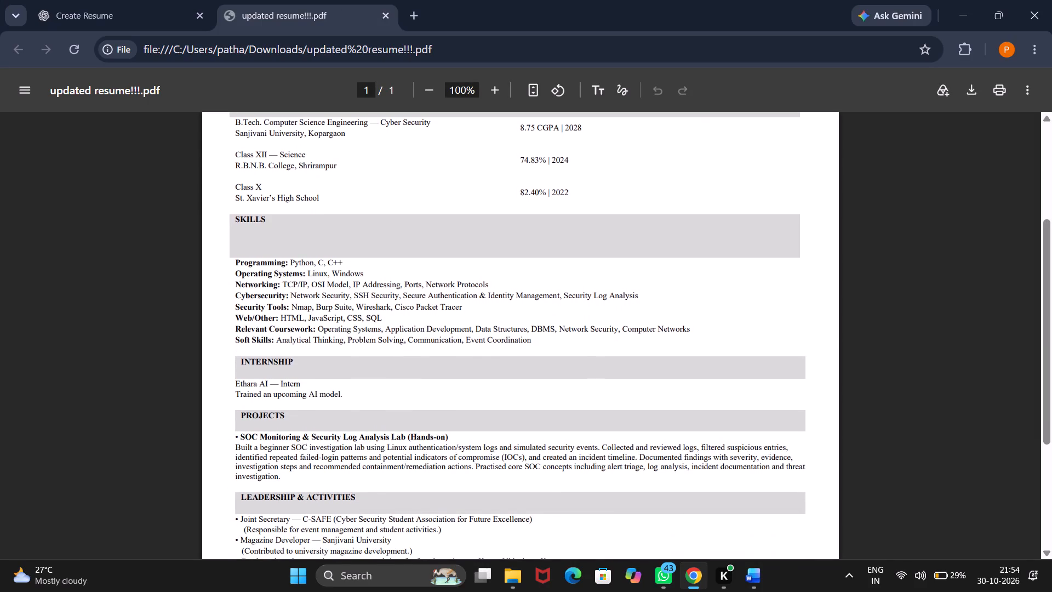
pyautogui.moveTo(291, 308); pyautogui.dragTo(463, 306)
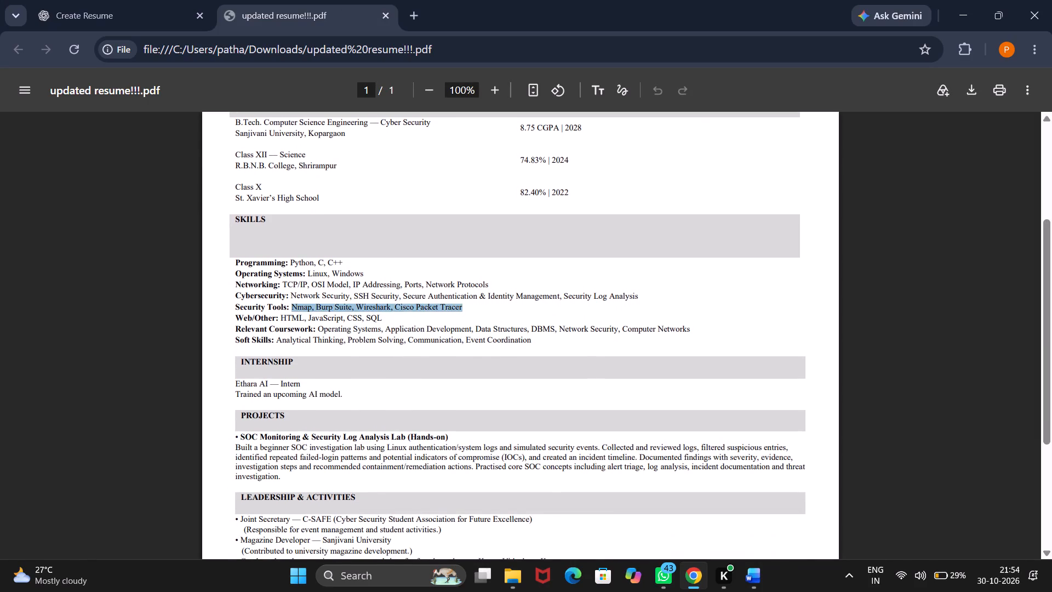
pyautogui.moveTo(463, 306); pyautogui.dragTo(466, 306)
pyautogui.hotkey('ctrl', 'c')
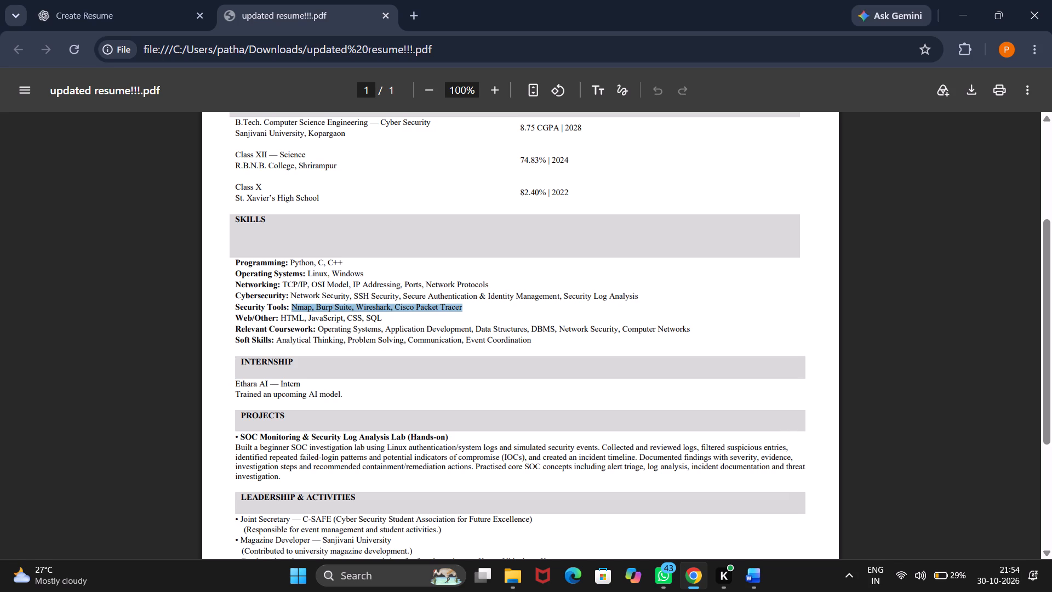
pyautogui.click(756, 576)
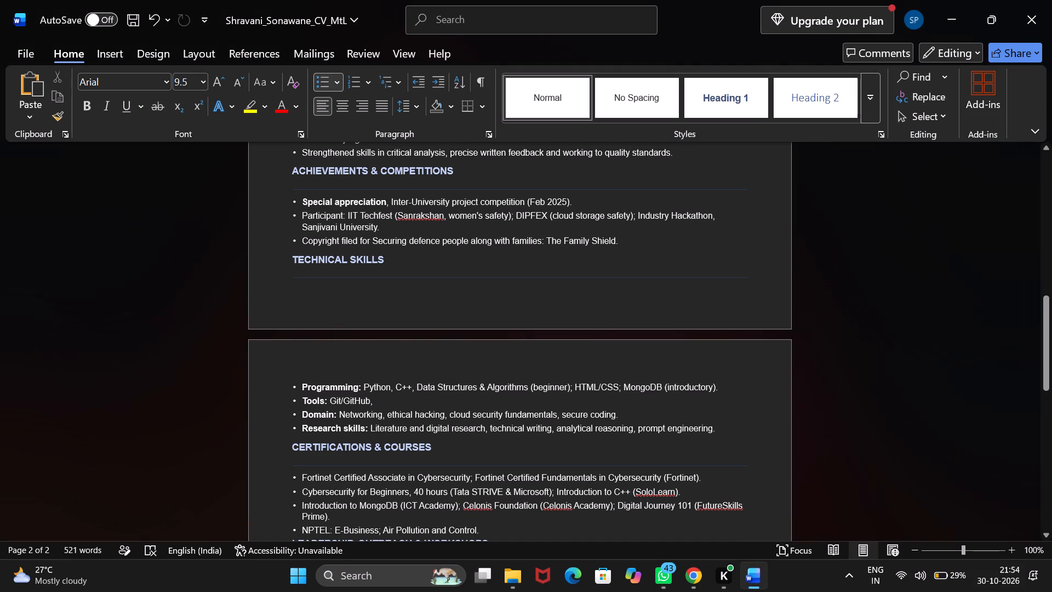
pyautogui.hotkey('ctrl', 'v')
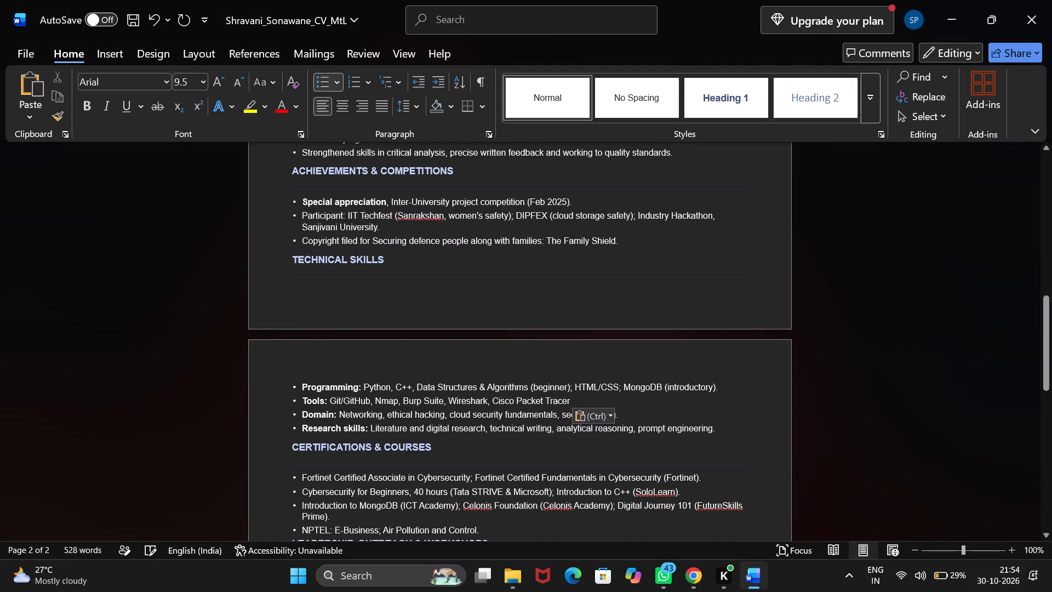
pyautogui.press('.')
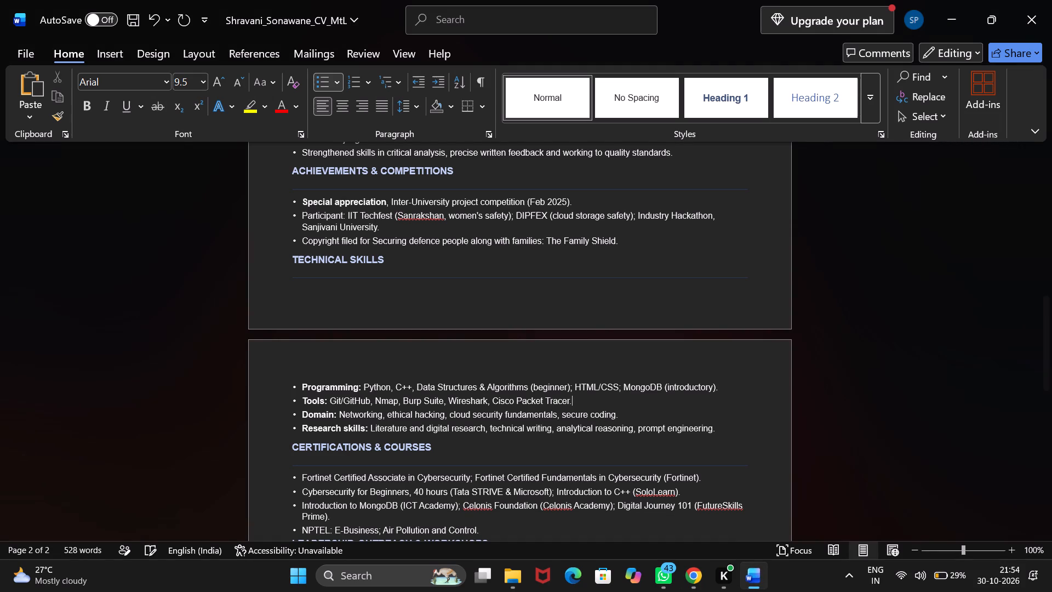
# Copy the whole Networking skills line from the updated resume PDF in Chrome and return to the CV in Word.
pyautogui.click(690, 576)
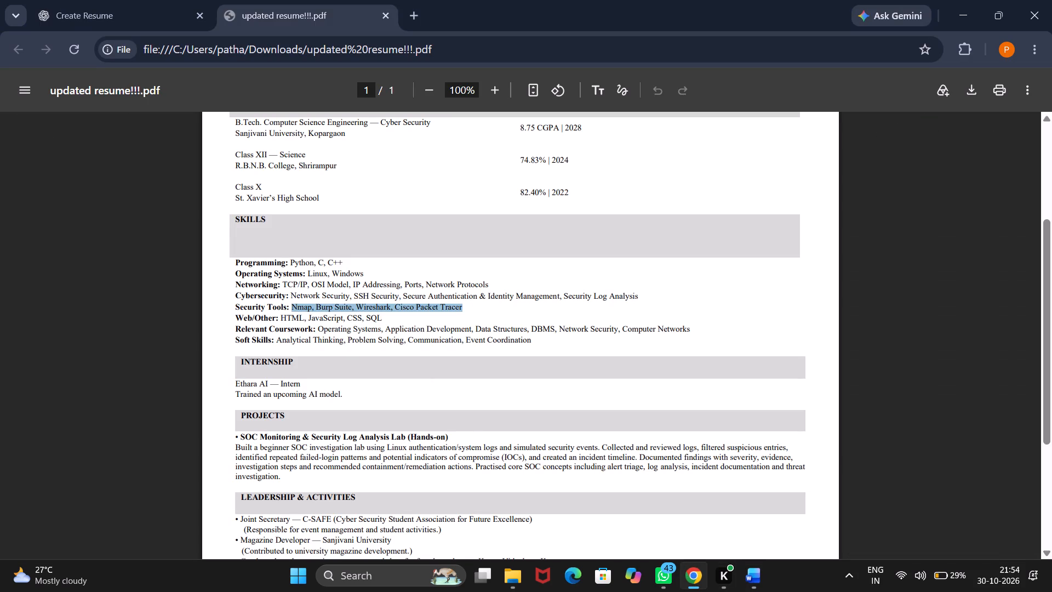
pyautogui.moveTo(233, 283); pyautogui.dragTo(494, 278)
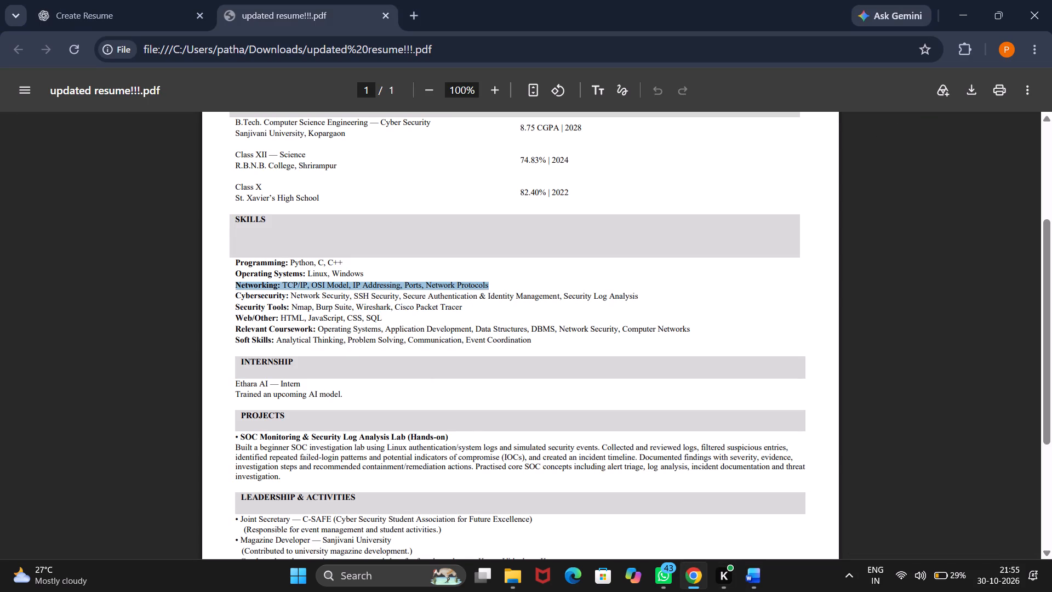
pyautogui.moveTo(494, 278); pyautogui.dragTo(495, 279)
pyautogui.hotkey('ctrl', 'c')
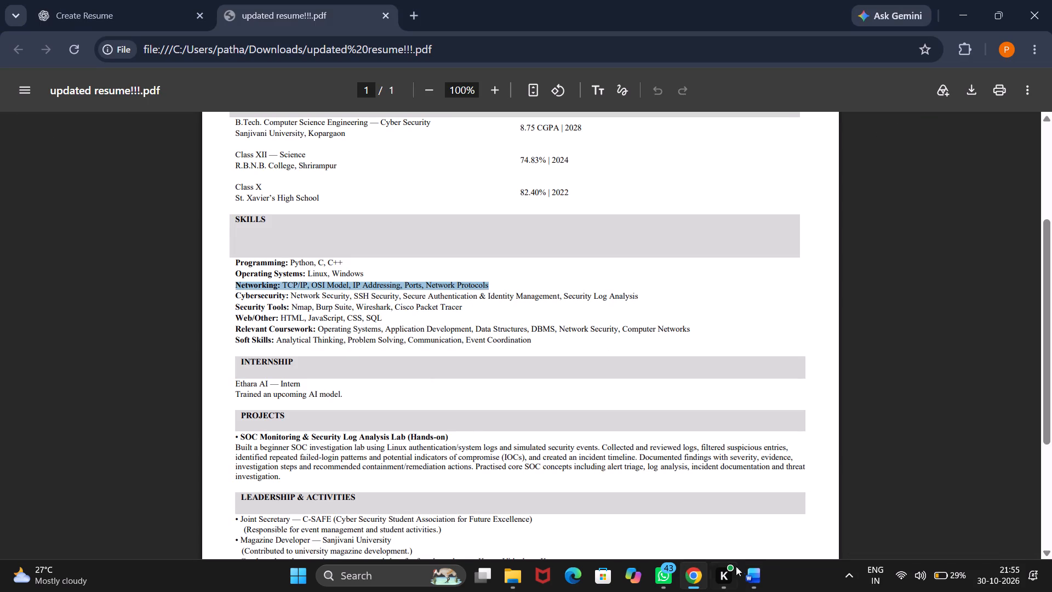
pyautogui.click(742, 574)
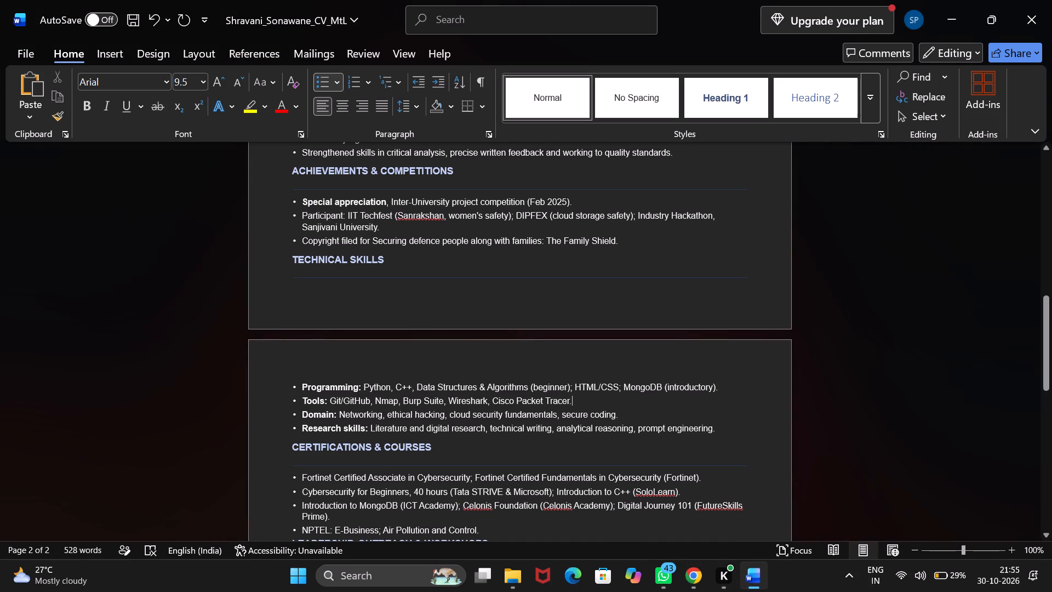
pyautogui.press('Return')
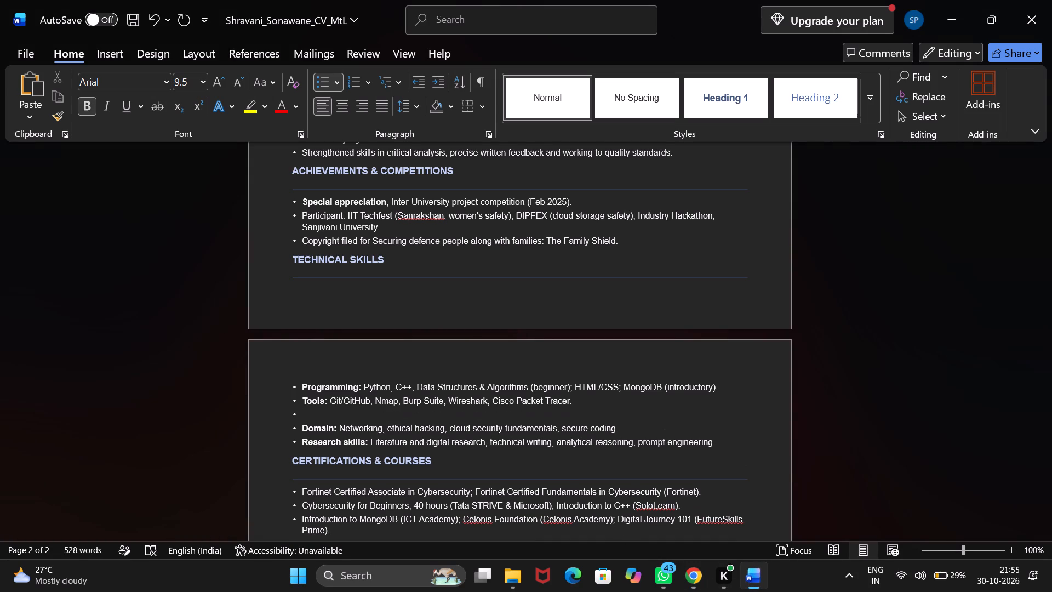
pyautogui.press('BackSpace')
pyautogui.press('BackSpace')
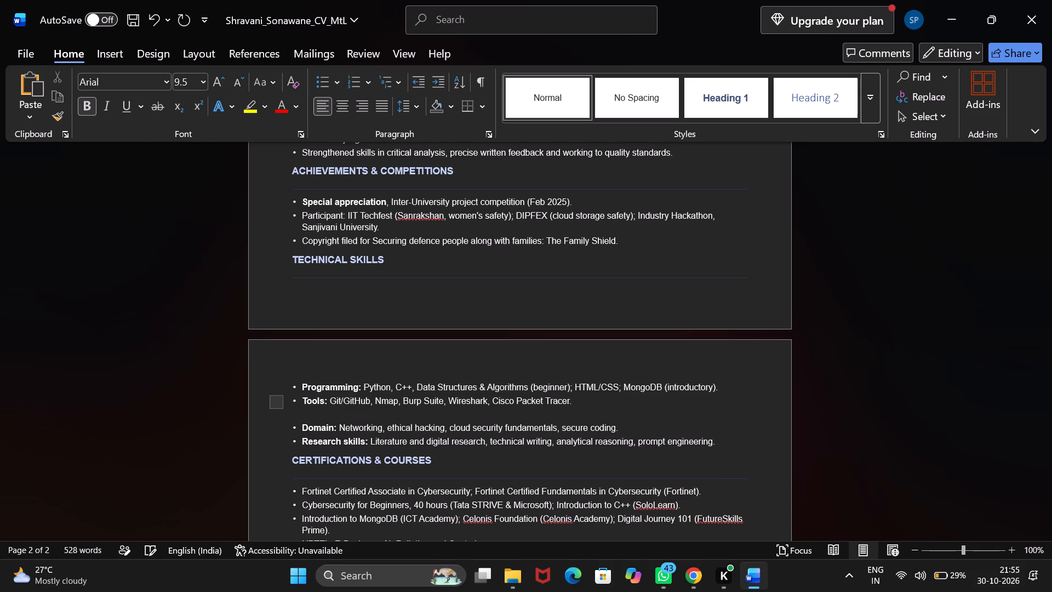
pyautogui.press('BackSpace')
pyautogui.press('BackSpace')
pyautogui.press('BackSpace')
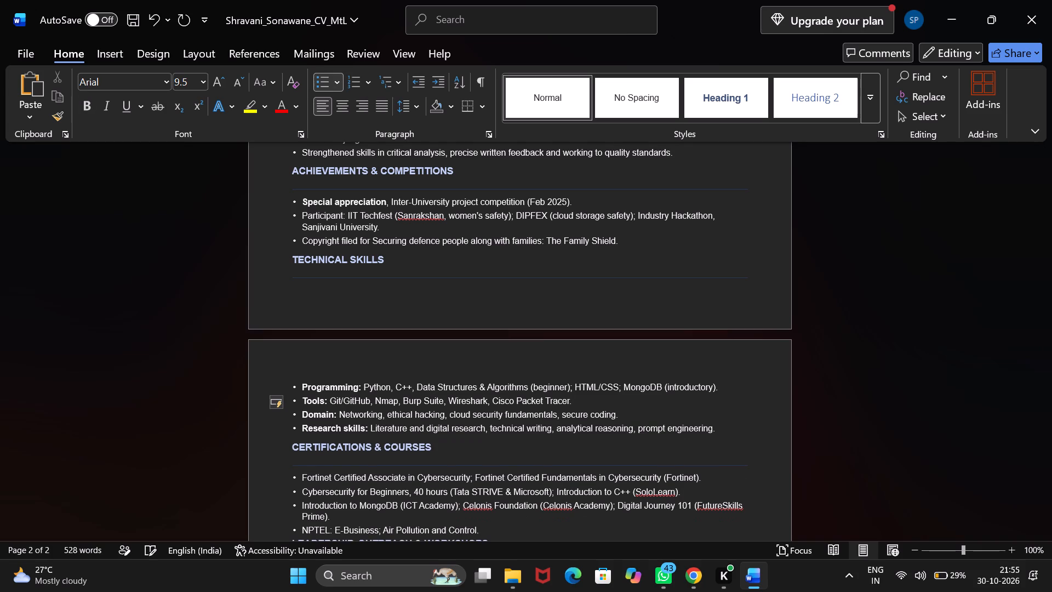
# Add a bullet below Domain with the copied "Networking: TCP/IP, OSI Model, IP Addressing, Ports, Network Protocols" line, ending with a full stop.
pyautogui.click(619, 412)
pyautogui.press('Return')
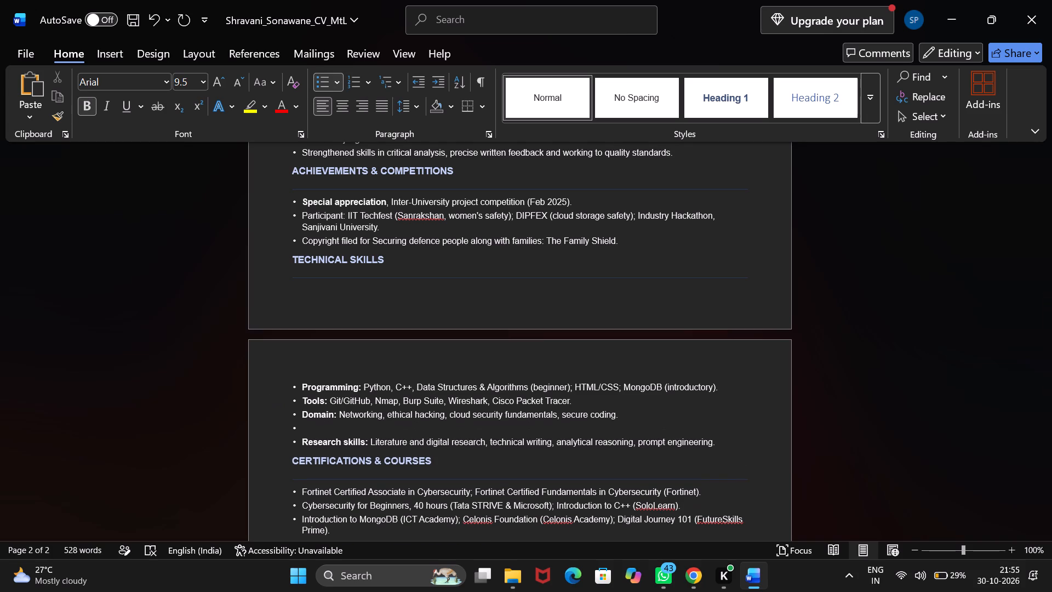
pyautogui.hotkey('ctrl', 'v')
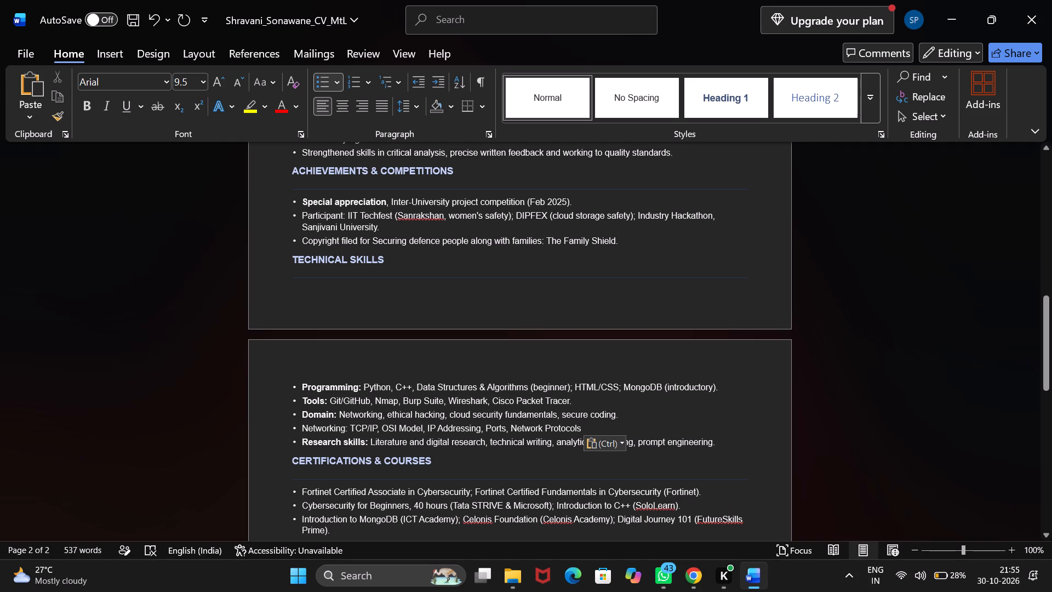
pyautogui.click(601, 423)
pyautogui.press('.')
pyautogui.scroll(-1, 593, 452)
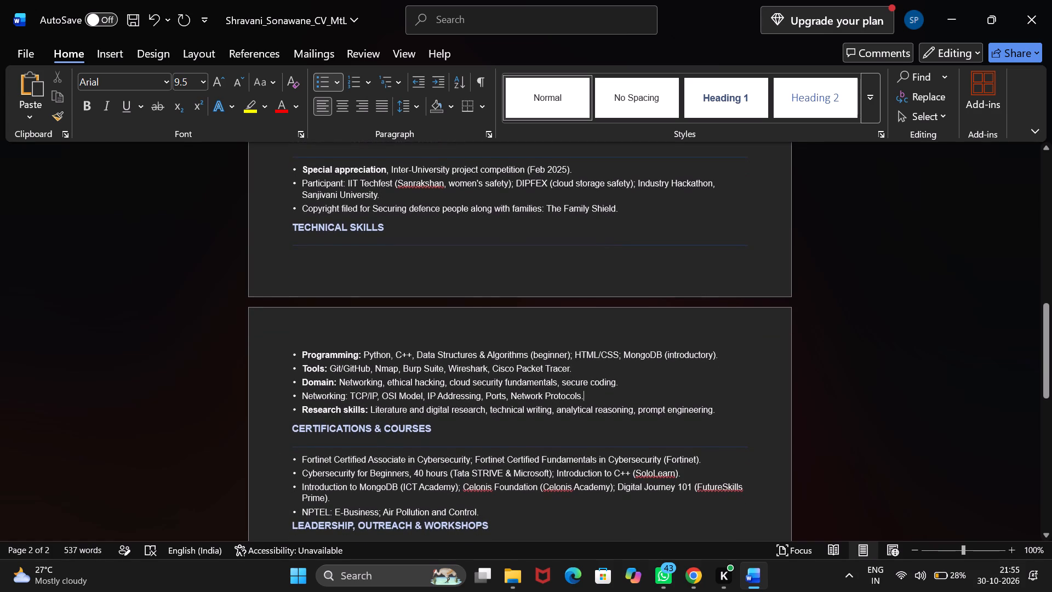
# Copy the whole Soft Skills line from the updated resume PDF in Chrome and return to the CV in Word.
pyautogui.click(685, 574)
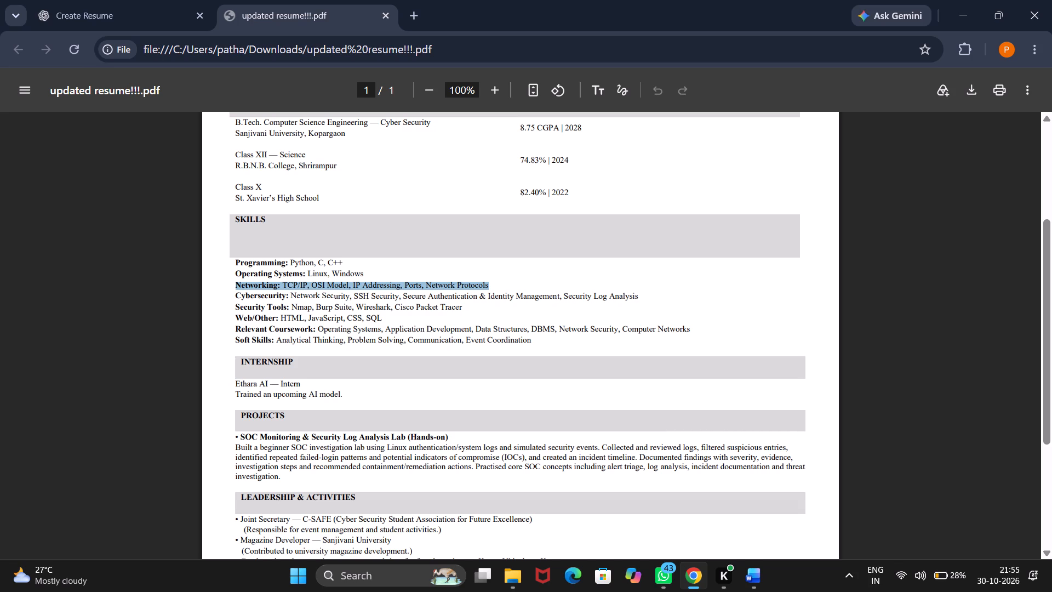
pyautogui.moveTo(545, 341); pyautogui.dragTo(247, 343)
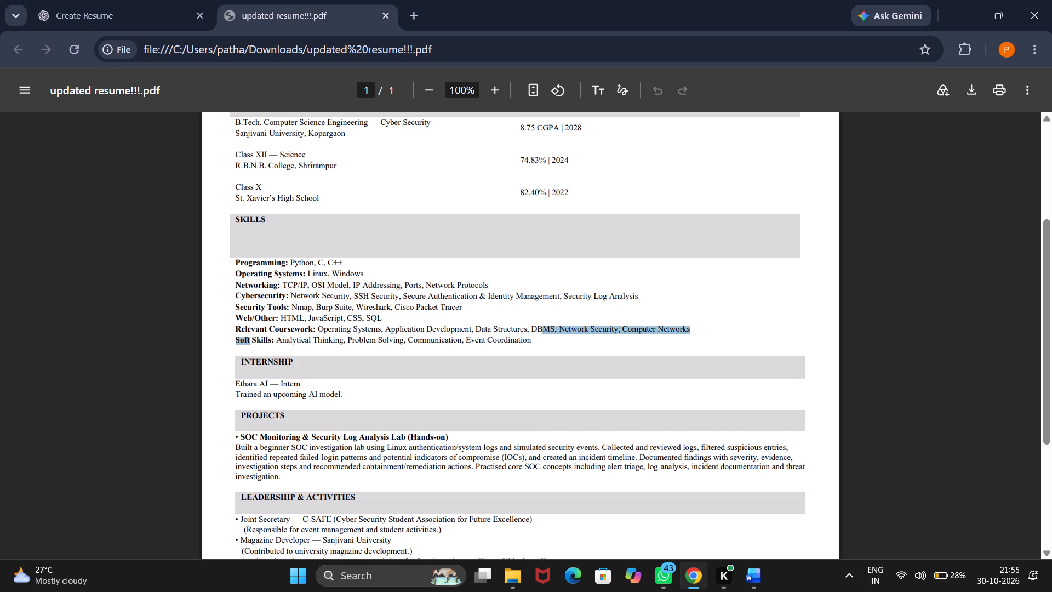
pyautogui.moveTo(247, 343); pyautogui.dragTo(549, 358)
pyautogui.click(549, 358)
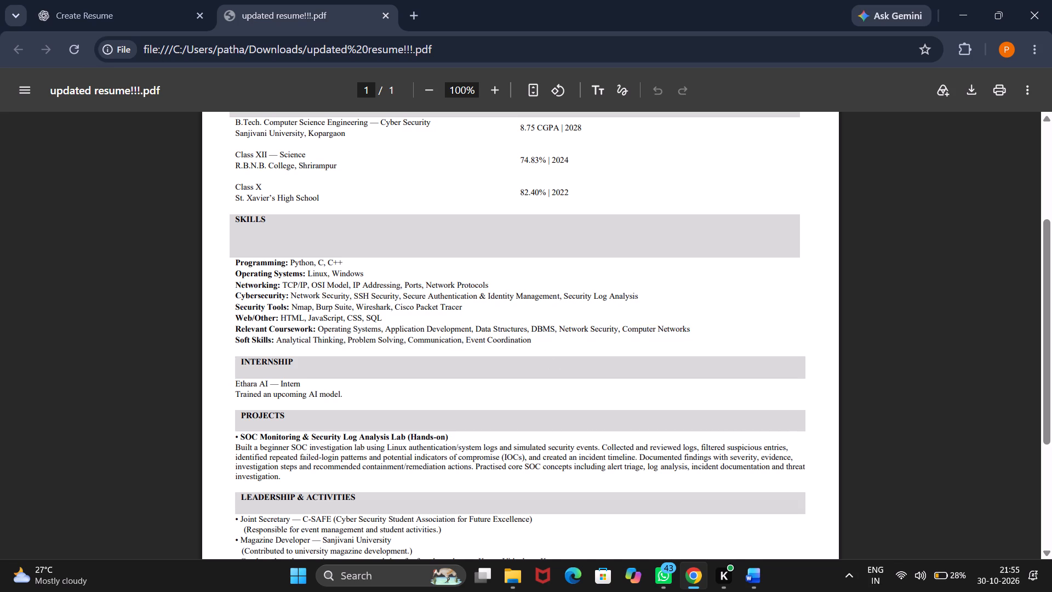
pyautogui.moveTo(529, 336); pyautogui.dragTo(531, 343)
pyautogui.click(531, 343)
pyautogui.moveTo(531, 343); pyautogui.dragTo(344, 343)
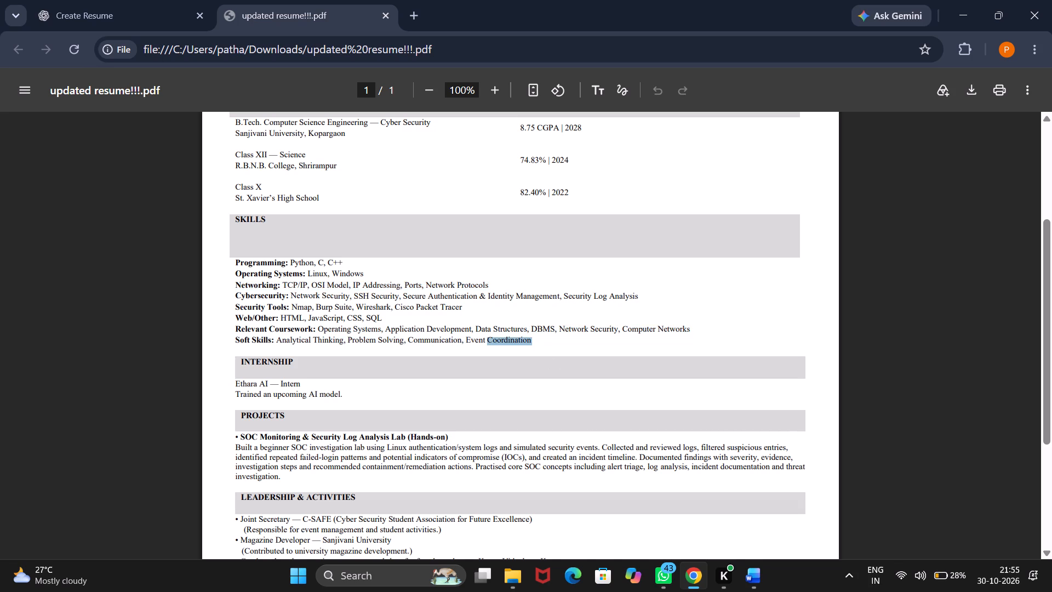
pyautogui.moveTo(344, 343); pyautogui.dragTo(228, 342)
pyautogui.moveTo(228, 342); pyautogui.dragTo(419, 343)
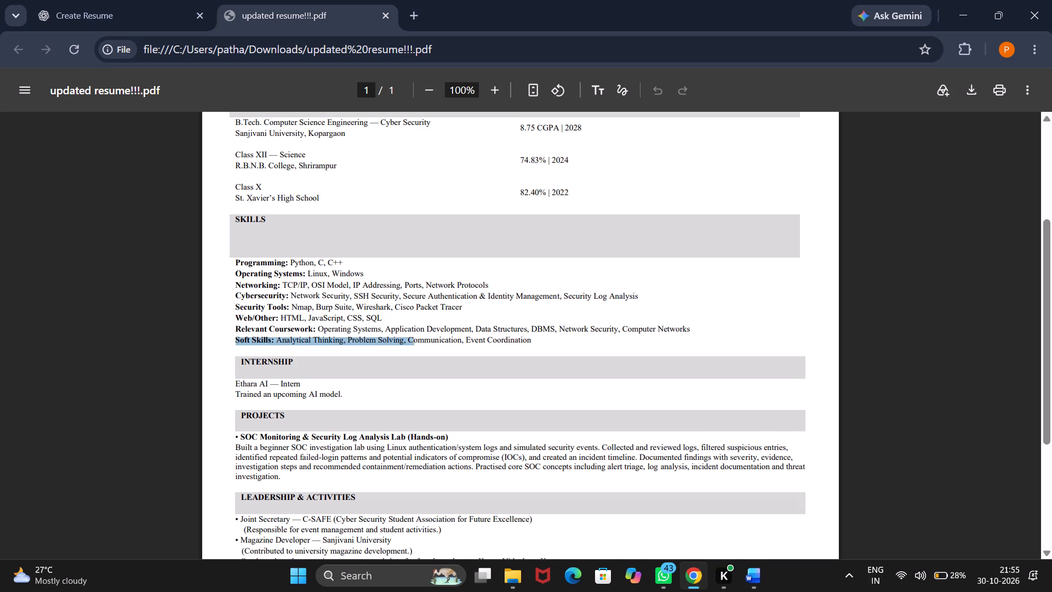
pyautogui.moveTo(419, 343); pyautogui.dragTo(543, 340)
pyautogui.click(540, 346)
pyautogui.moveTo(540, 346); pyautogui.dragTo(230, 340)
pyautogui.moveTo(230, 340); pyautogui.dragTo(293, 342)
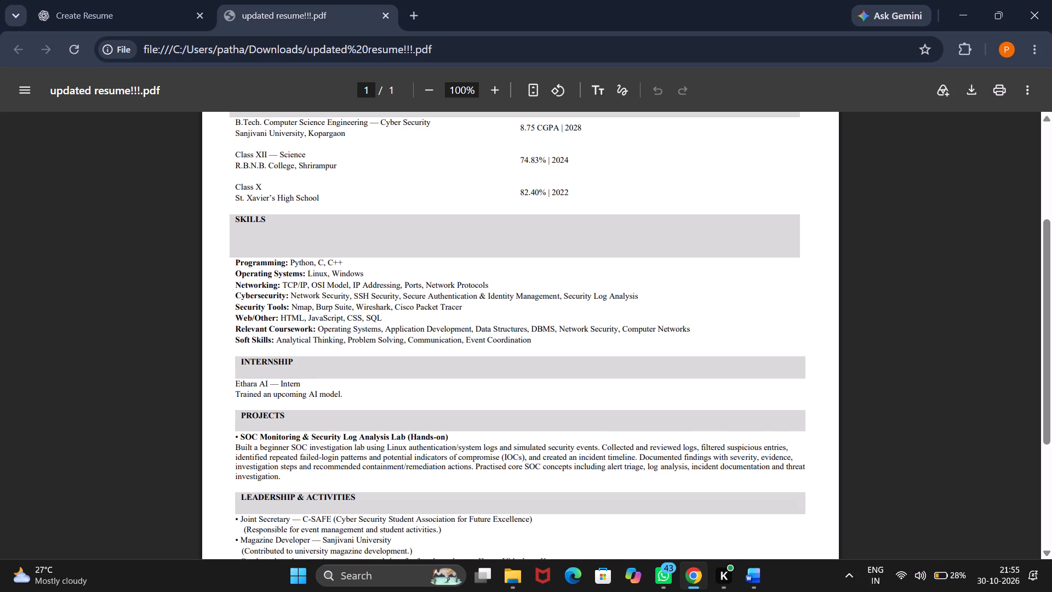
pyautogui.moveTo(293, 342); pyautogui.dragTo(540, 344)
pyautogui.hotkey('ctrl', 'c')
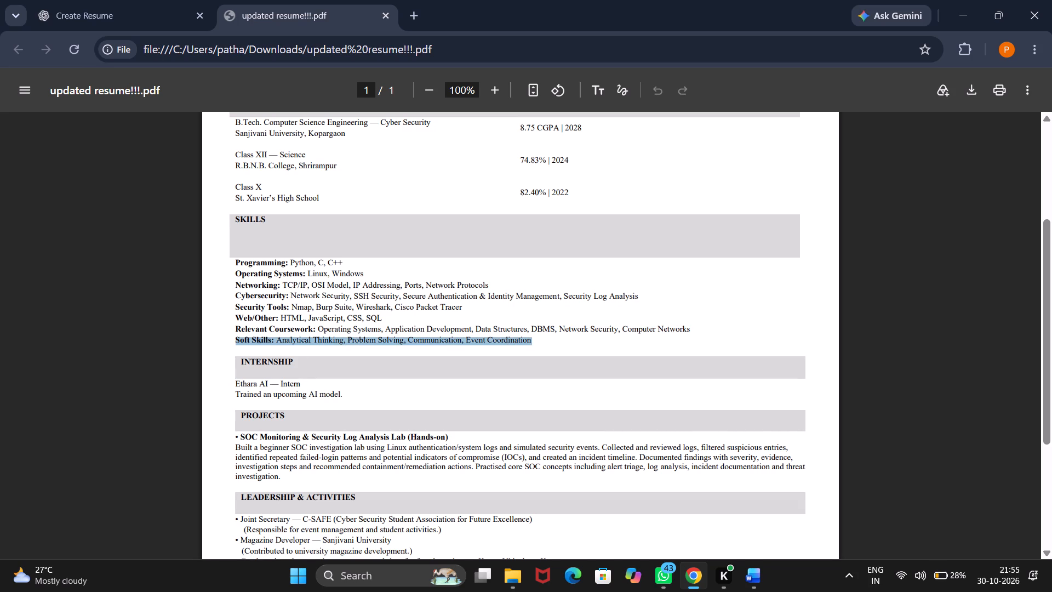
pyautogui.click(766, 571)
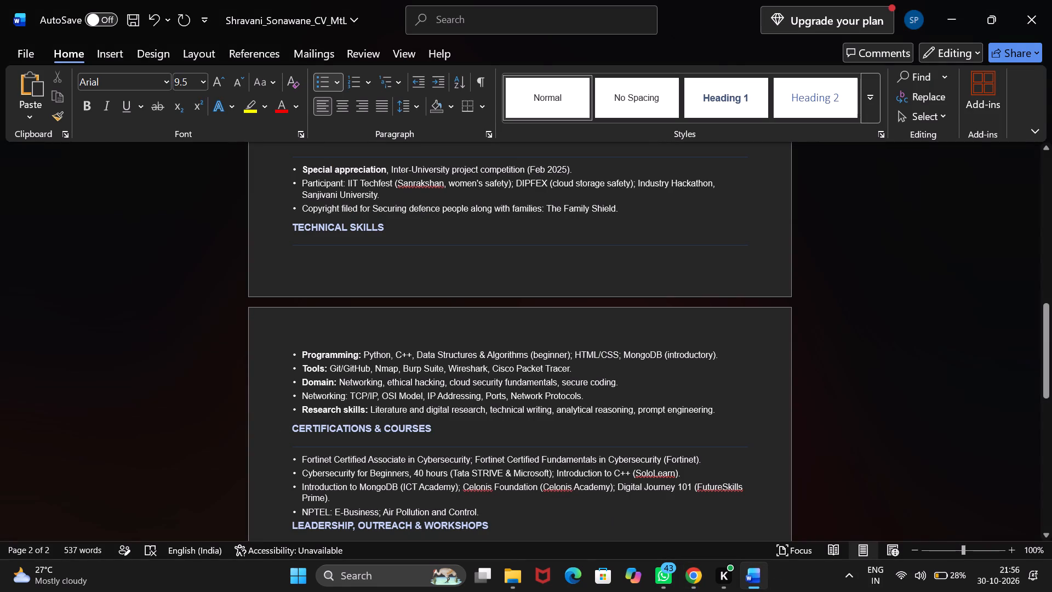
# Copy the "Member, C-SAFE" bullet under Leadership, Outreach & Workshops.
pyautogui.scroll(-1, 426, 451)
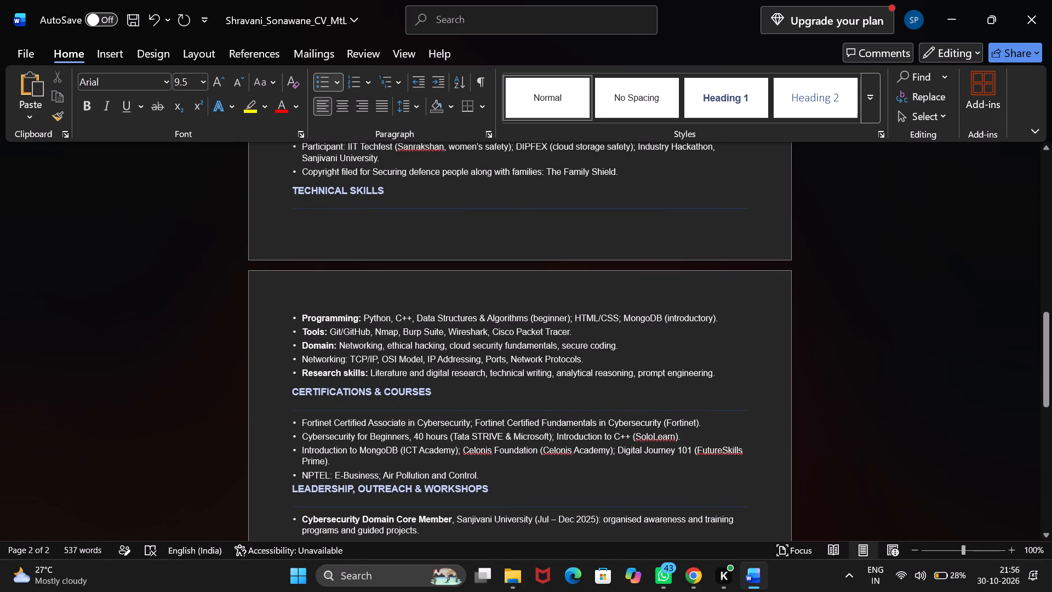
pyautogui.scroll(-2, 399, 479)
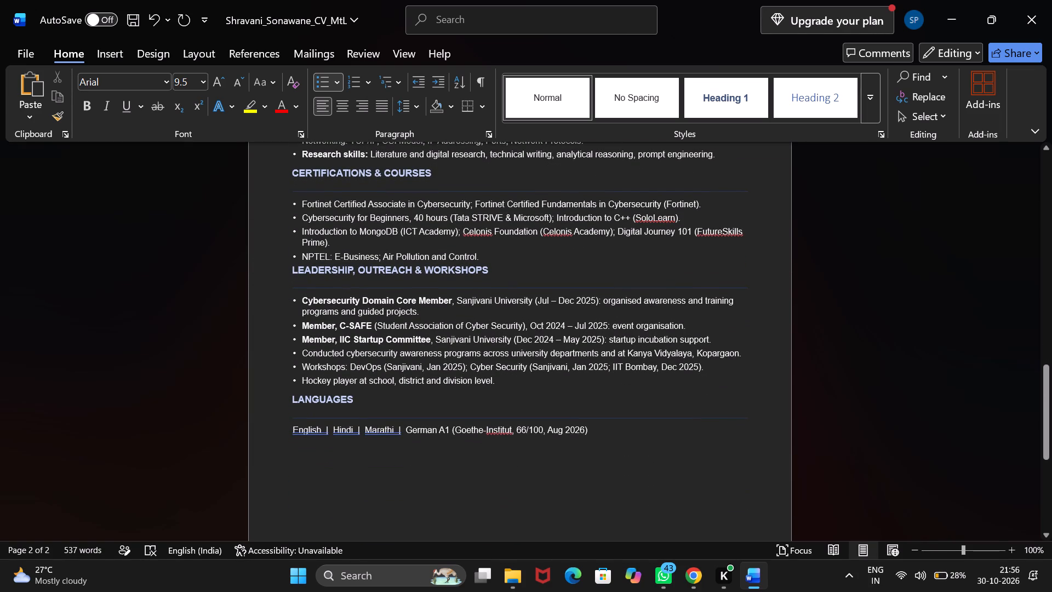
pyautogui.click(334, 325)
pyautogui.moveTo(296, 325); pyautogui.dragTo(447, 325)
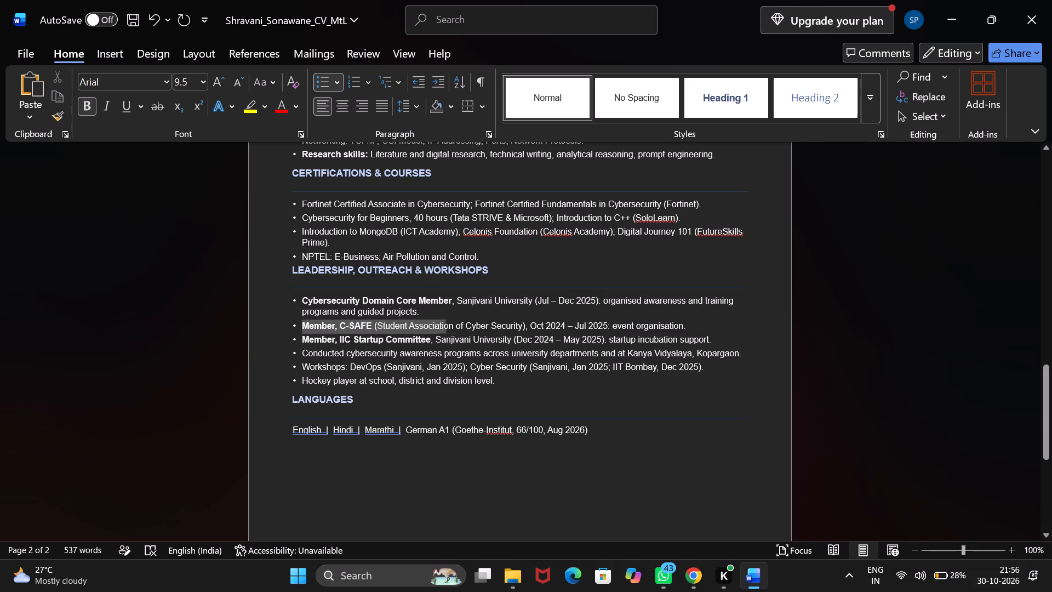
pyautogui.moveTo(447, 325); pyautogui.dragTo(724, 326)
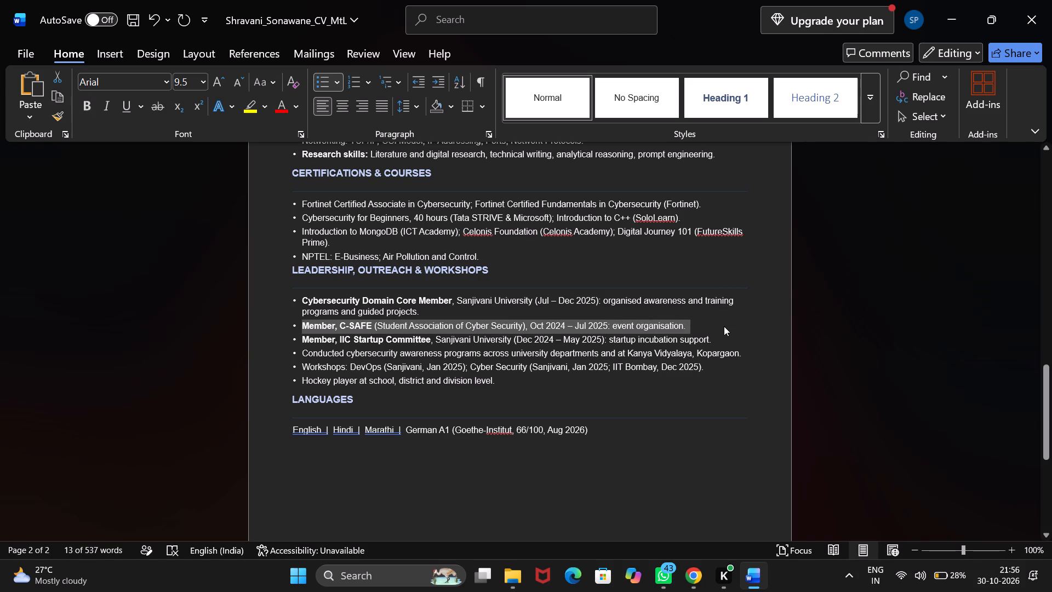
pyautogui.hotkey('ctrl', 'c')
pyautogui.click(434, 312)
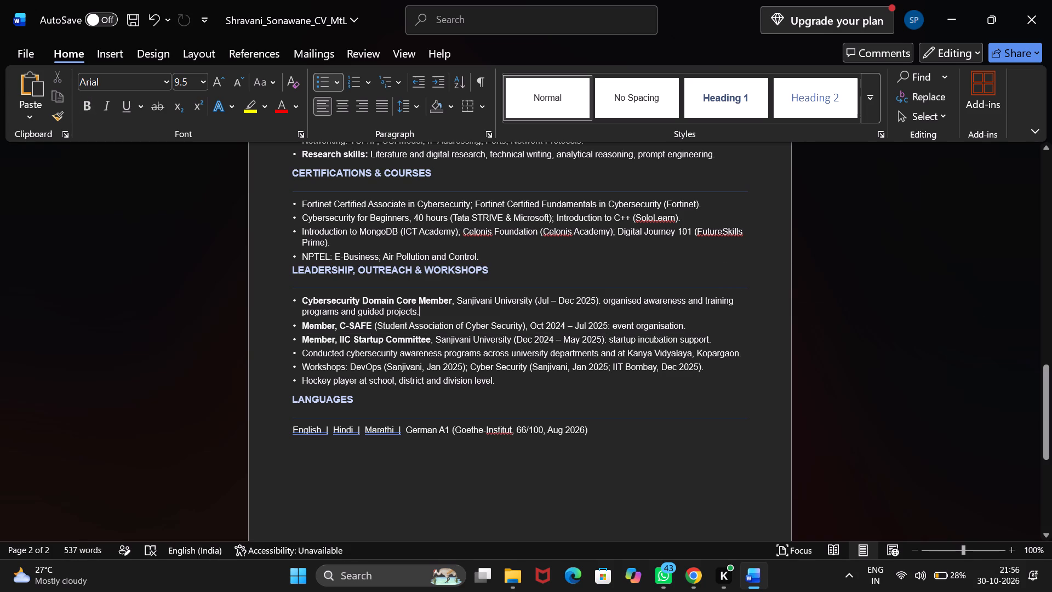
# Replace the role "Member" with "DMR" in the C-SAFE bullet under Leadership, Outreach & Workshops.
pyautogui.click(335, 326)
pyautogui.press('BackSpace')
pyautogui.press('BackSpace')
pyautogui.press('BackSpace')
pyautogui.press('BackSpace')
pyautogui.press('BackSpace')
pyautogui.press('BackSpace')
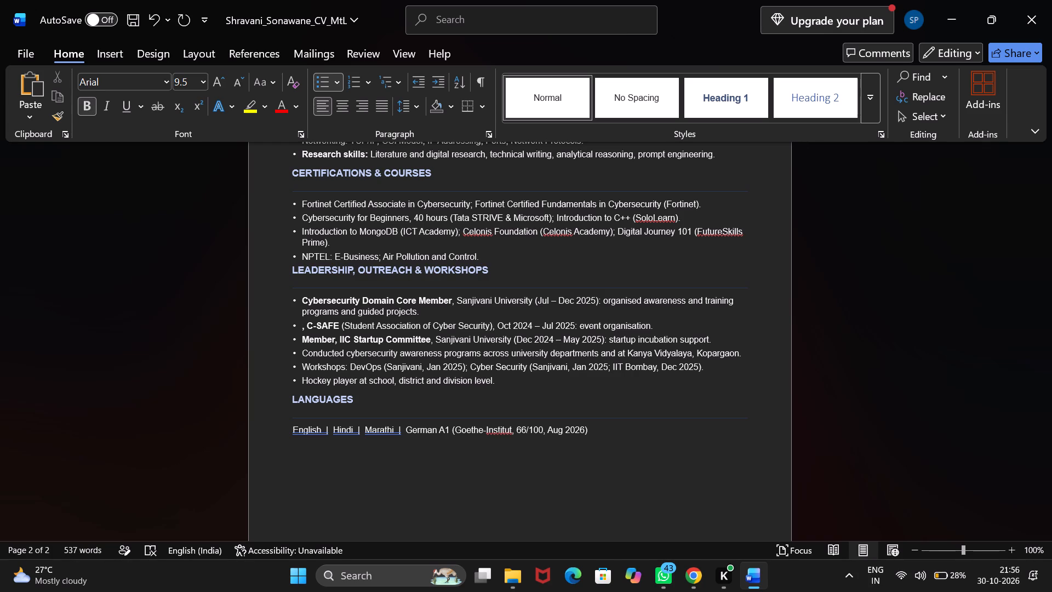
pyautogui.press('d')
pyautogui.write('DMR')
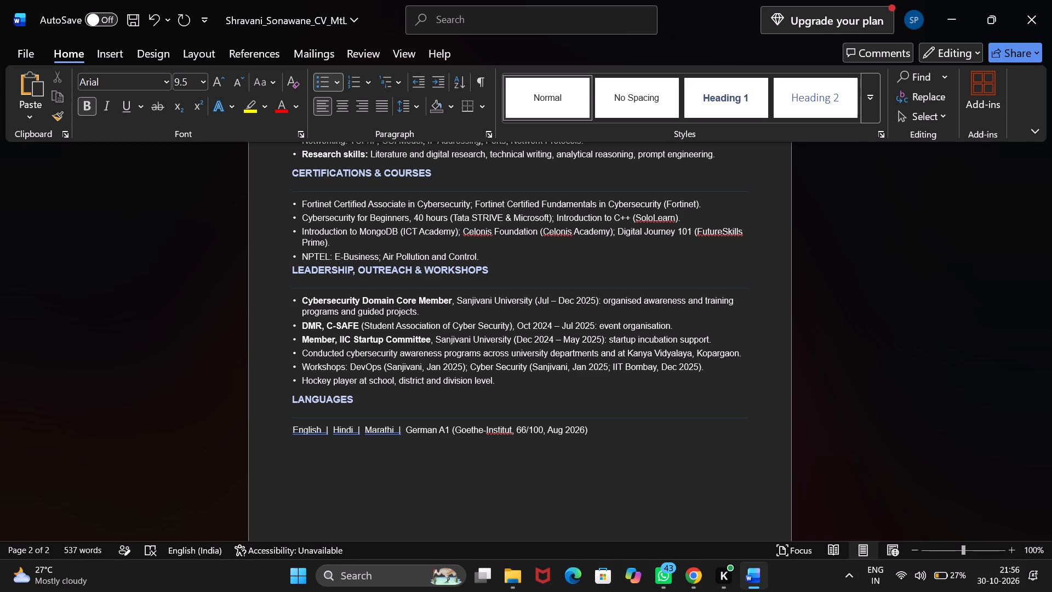
# Replace "event organisation" at the end of the C-SAFE bullet with "media representive", keeping the full stop.
pyautogui.click(670, 326)
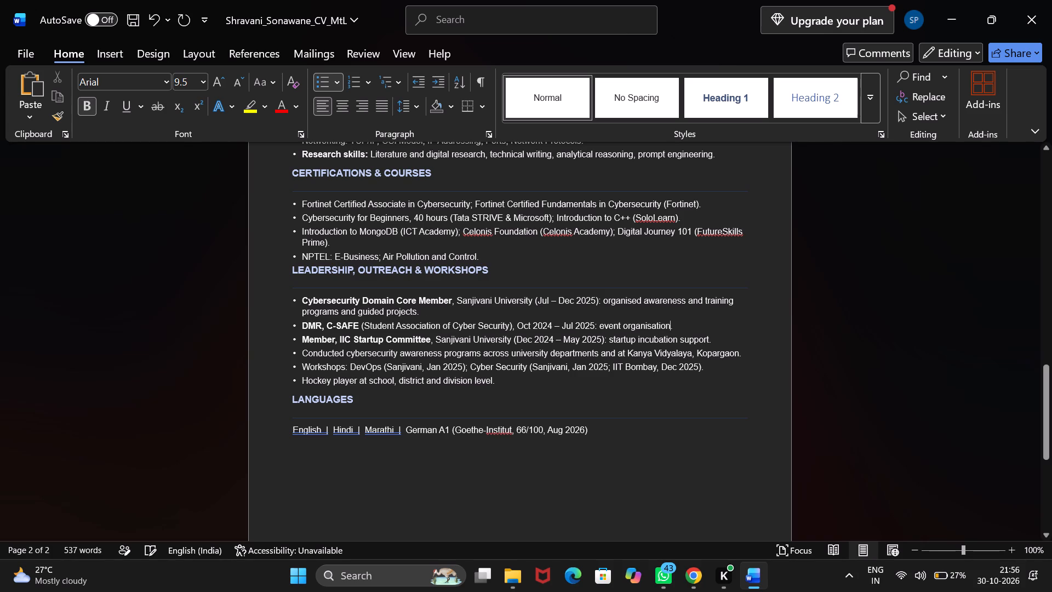
pyautogui.press('BackSpace')
pyautogui.press('BackSpace')
pyautogui.press('BackSpace')
pyautogui.press('BackSpace')
pyautogui.press('BackSpace')
pyautogui.press('BackSpace')
pyautogui.press('BackSpace')
pyautogui.press('BackSpace')
pyautogui.press('BackSpace')
pyautogui.press('BackSpace')
pyautogui.press('BackSpace')
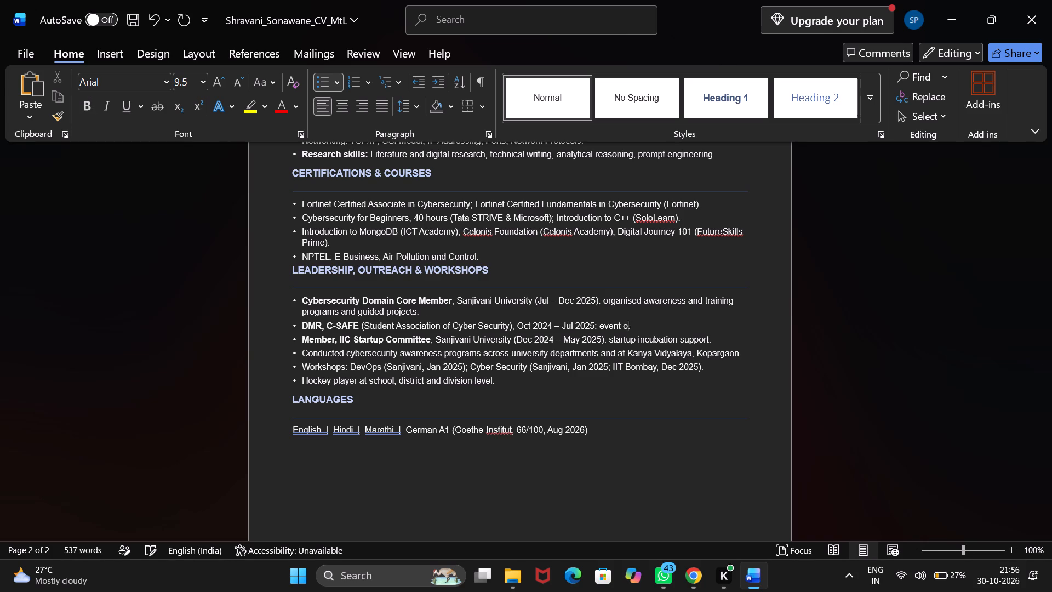
pyautogui.press('BackSpace')
pyautogui.press('BackSpace')
pyautogui.press('BackSpace')
pyautogui.press('BackSpace')
pyautogui.press('BackSpace')
pyautogui.press('BackSpace')
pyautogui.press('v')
pyautogui.press('BackSpace')
pyautogui.press('BackSpace')
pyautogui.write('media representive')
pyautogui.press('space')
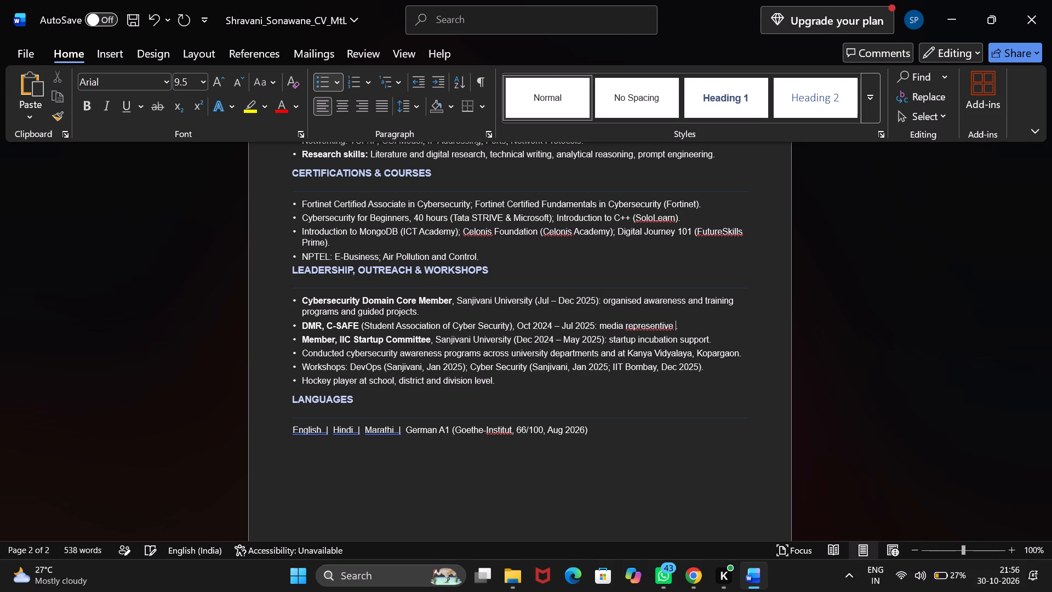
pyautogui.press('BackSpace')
# Copy the DMR, C-SAFE bullet text into a new first bullet above Cybersecurity Domain Core Member.
pyautogui.moveTo(301, 325); pyautogui.dragTo(656, 329)
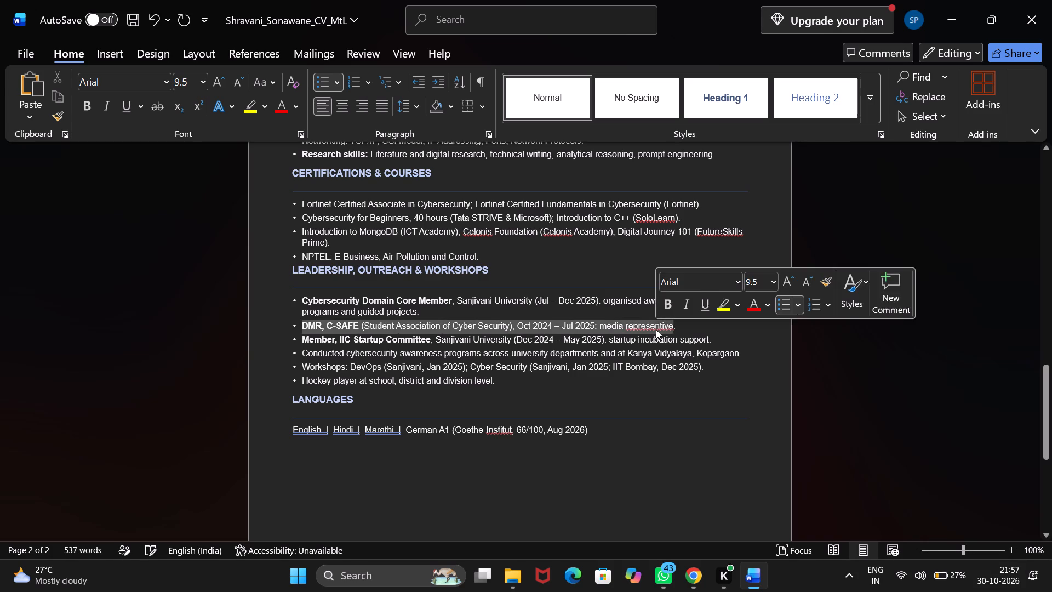
pyautogui.hotkey('ctrl', 'c')
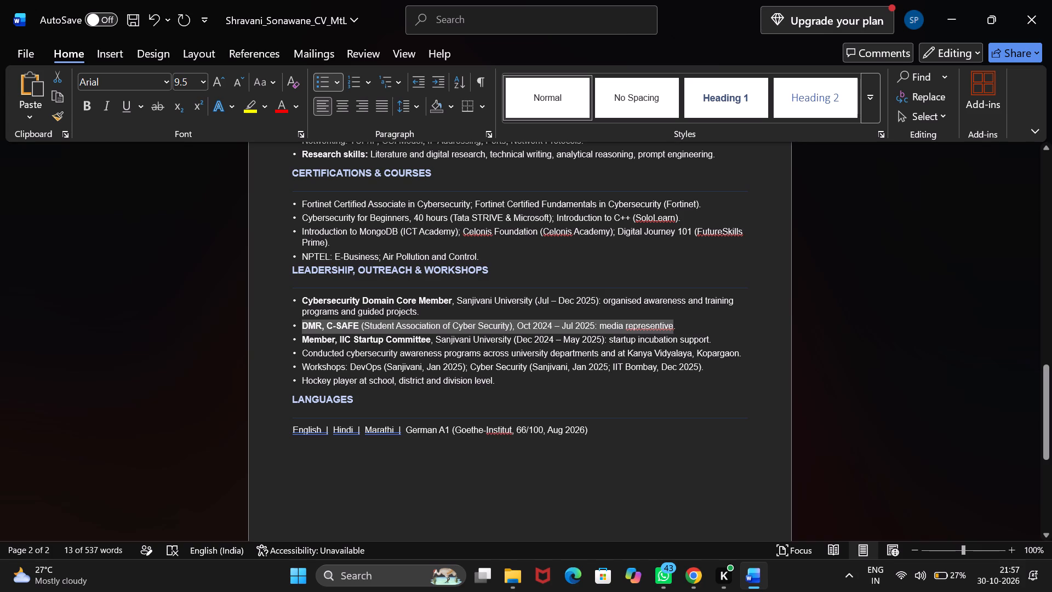
pyautogui.click(299, 300)
pyautogui.press('Return')
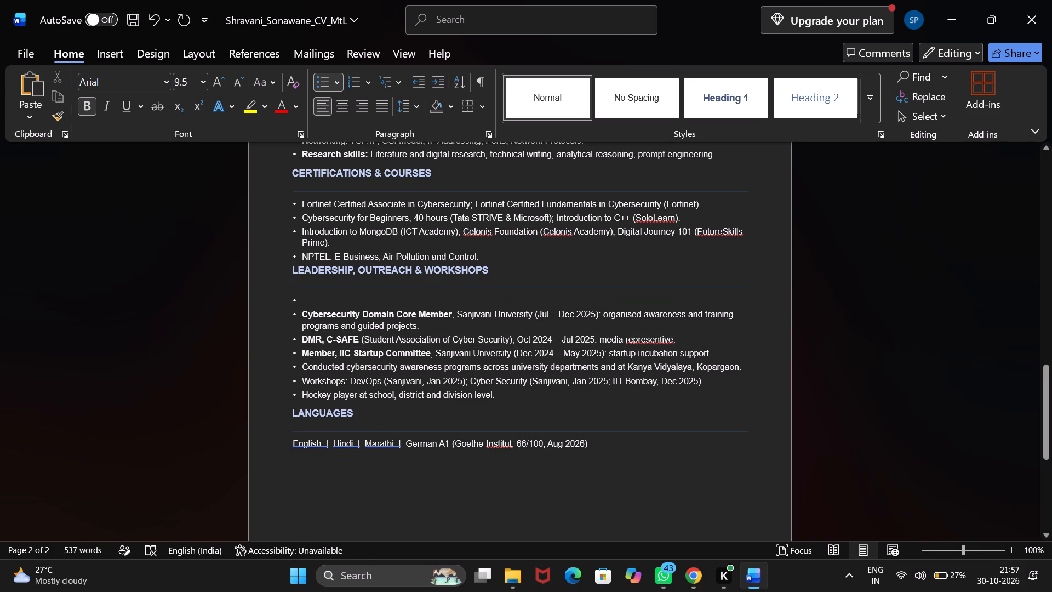
pyautogui.click(300, 296)
pyautogui.hotkey('ctrl', 'v')
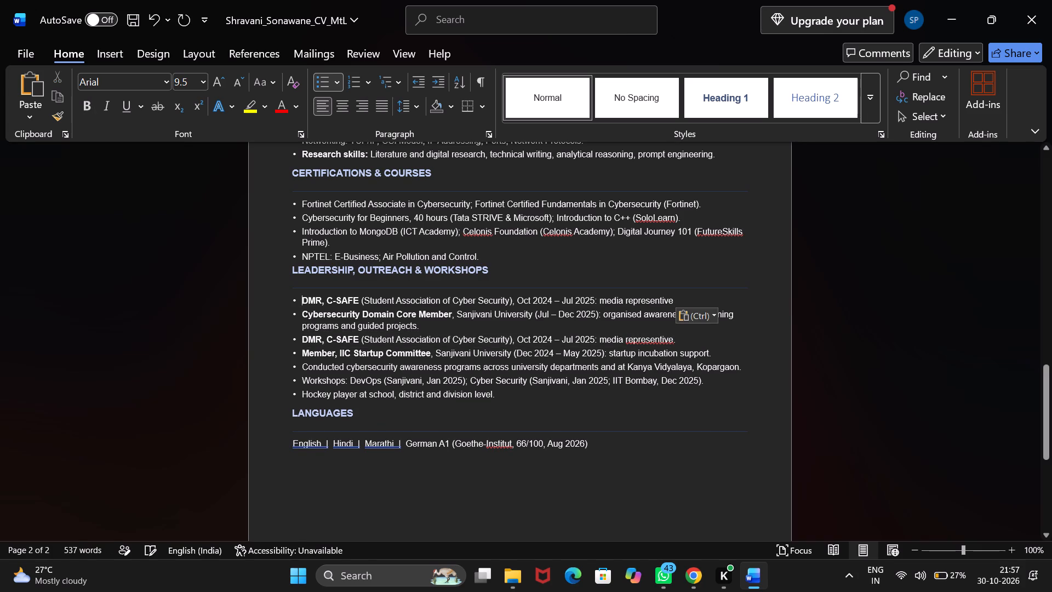
# Replace "DMR" with "JOINT" in the new first C-SAFE bullet.
pyautogui.click(318, 296)
pyautogui.press('Right')
pyautogui.press('BackSpace')
pyautogui.press('BackSpace')
pyautogui.press('BackSpace')
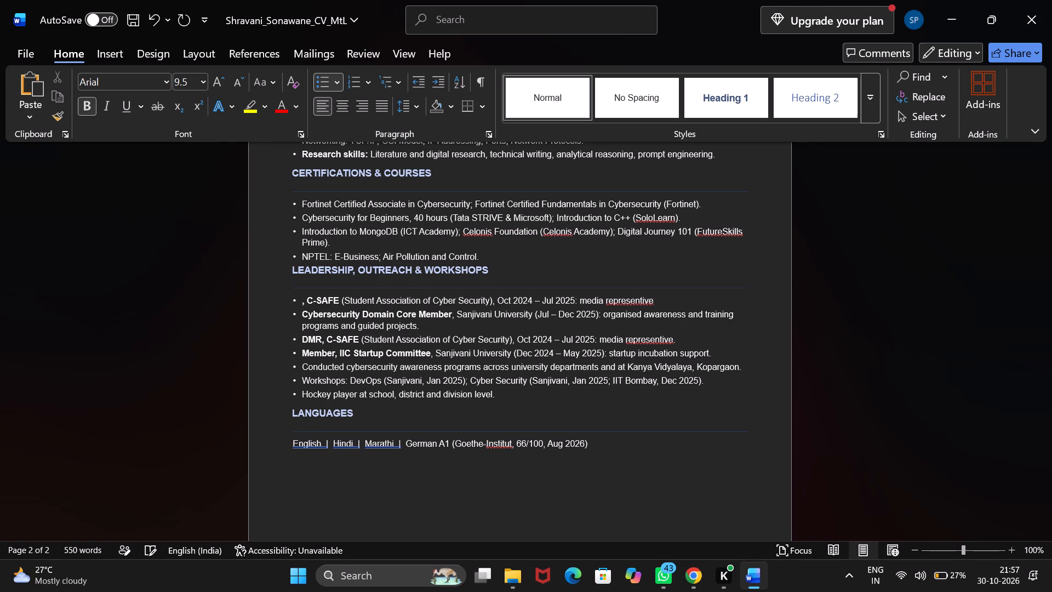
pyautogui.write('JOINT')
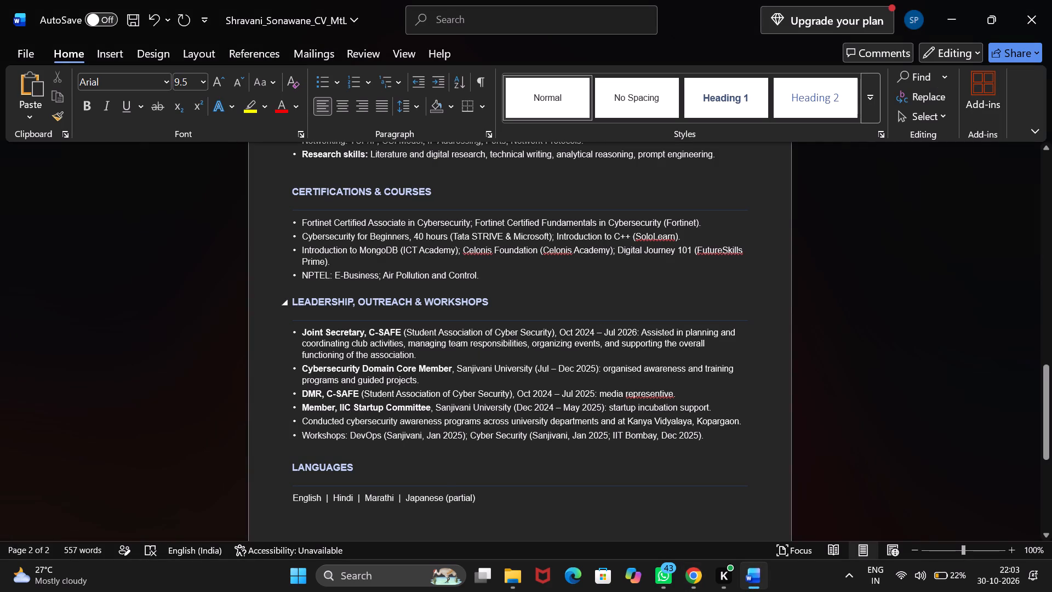
pyautogui.moveTo(495, 301); pyautogui.dragTo(300, 305)
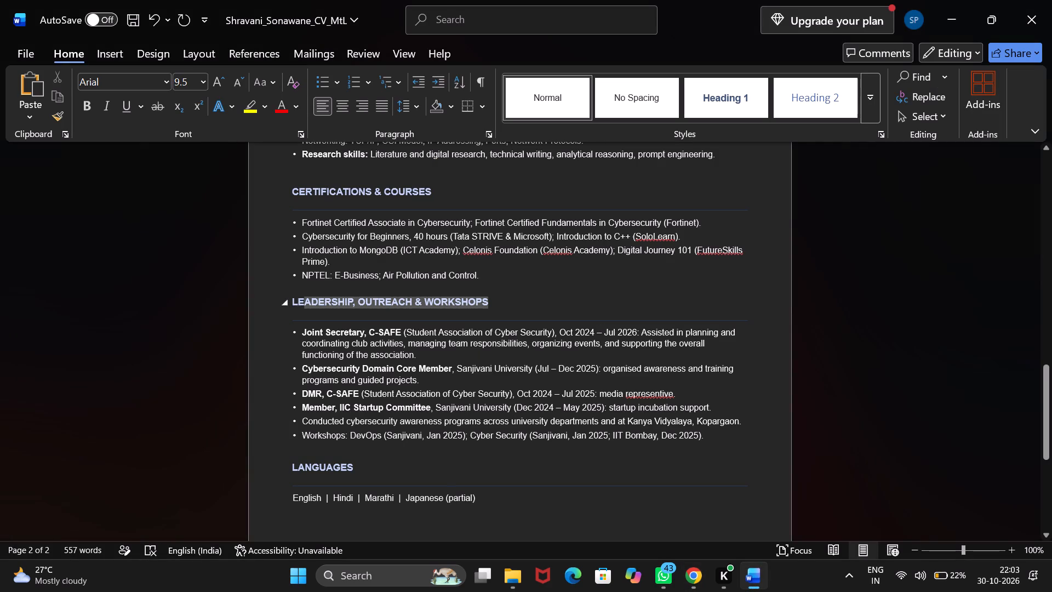
pyautogui.moveTo(300, 305); pyautogui.dragTo(299, 305)
pyautogui.hotkey('ctrl', 'v')
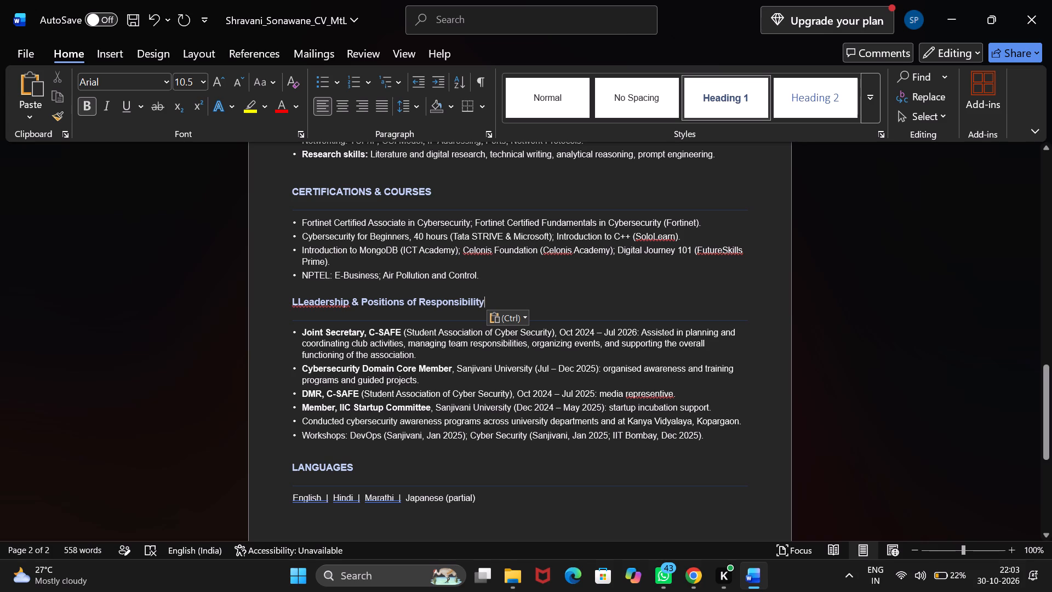
# Format the Leadership & Positions of Responsibility heading as 10 pt uppercase and remove its duplicated first letter L.
pyautogui.moveTo(486, 300); pyautogui.dragTo(445, 300)
pyautogui.moveTo(445, 300); pyautogui.dragTo(298, 302)
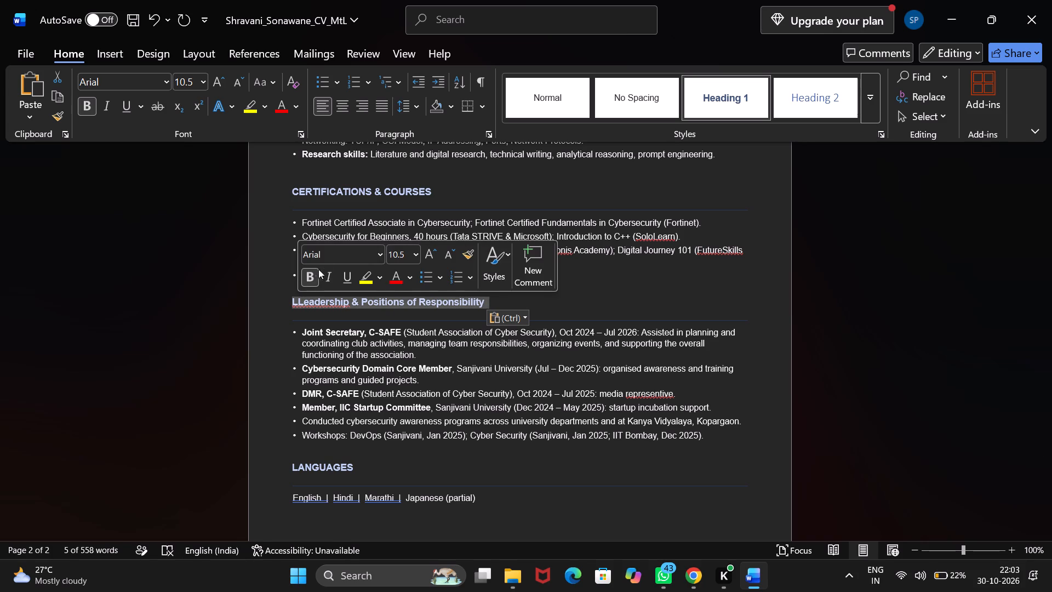
pyautogui.click(430, 259)
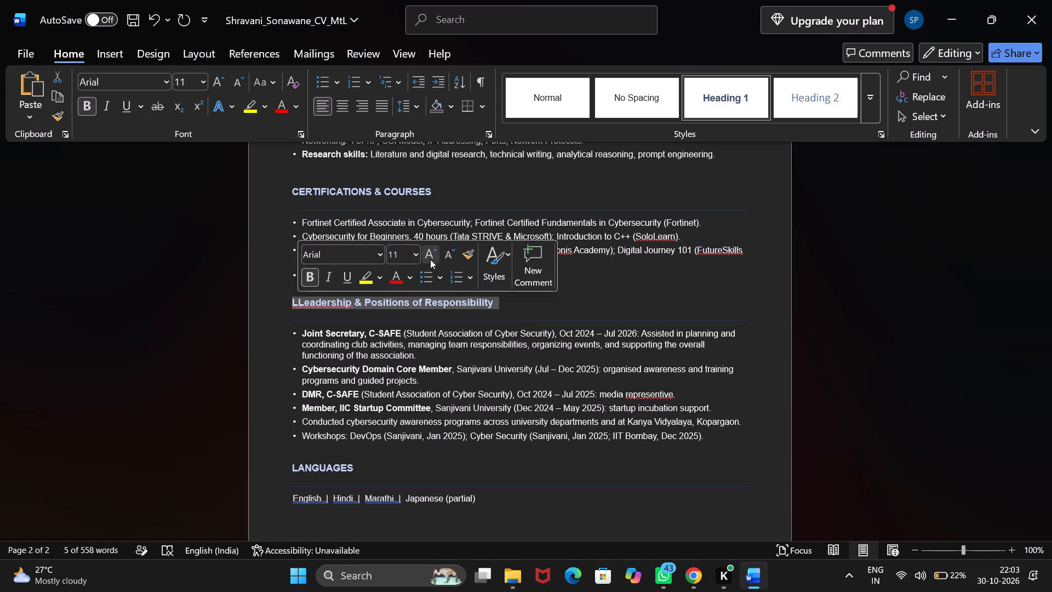
pyautogui.click(446, 254)
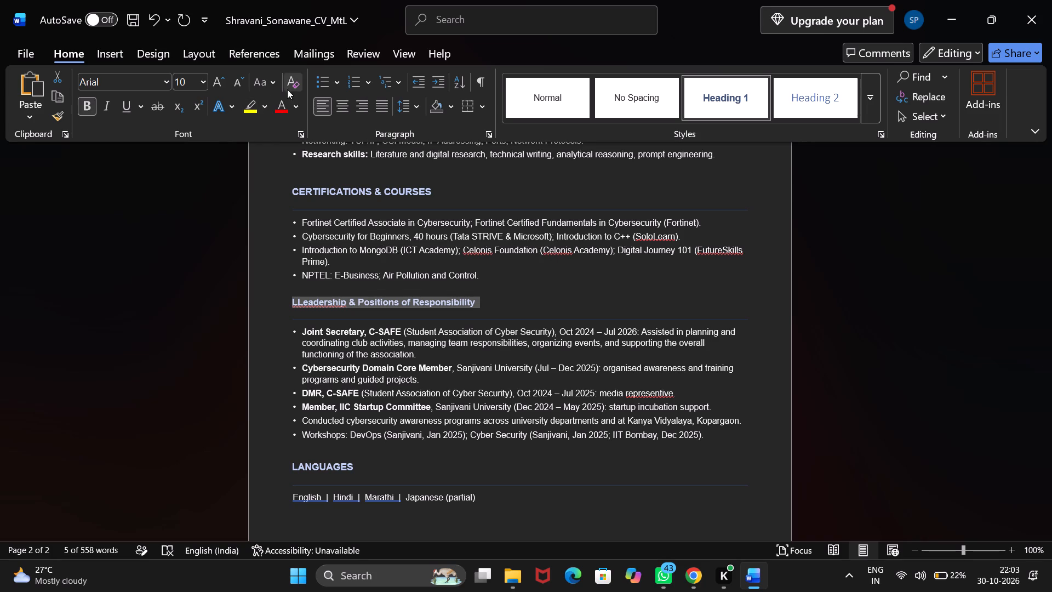
pyautogui.click(273, 83)
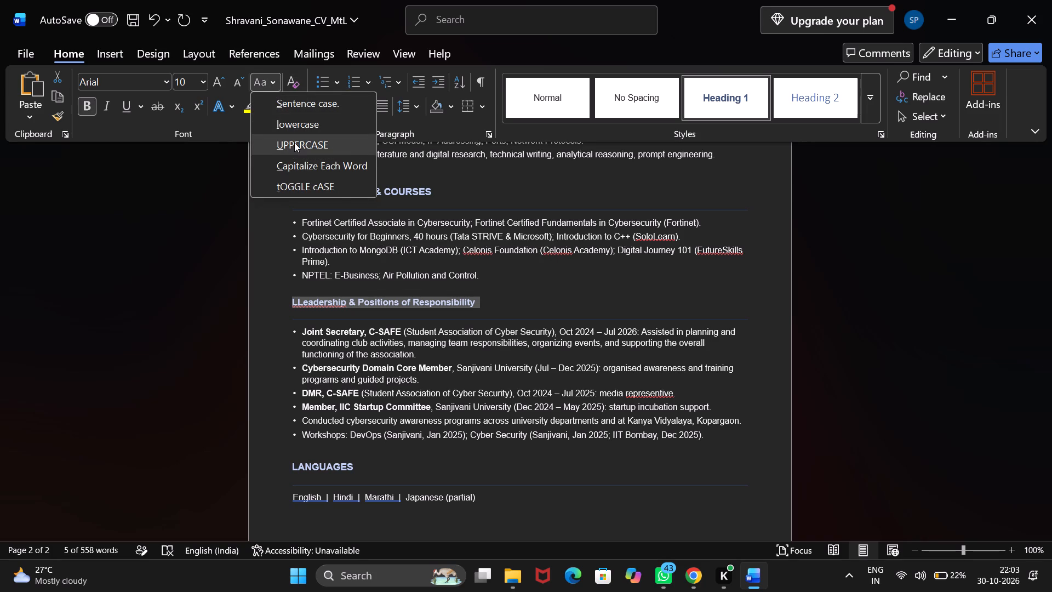
pyautogui.click(294, 143)
pyautogui.click(298, 291)
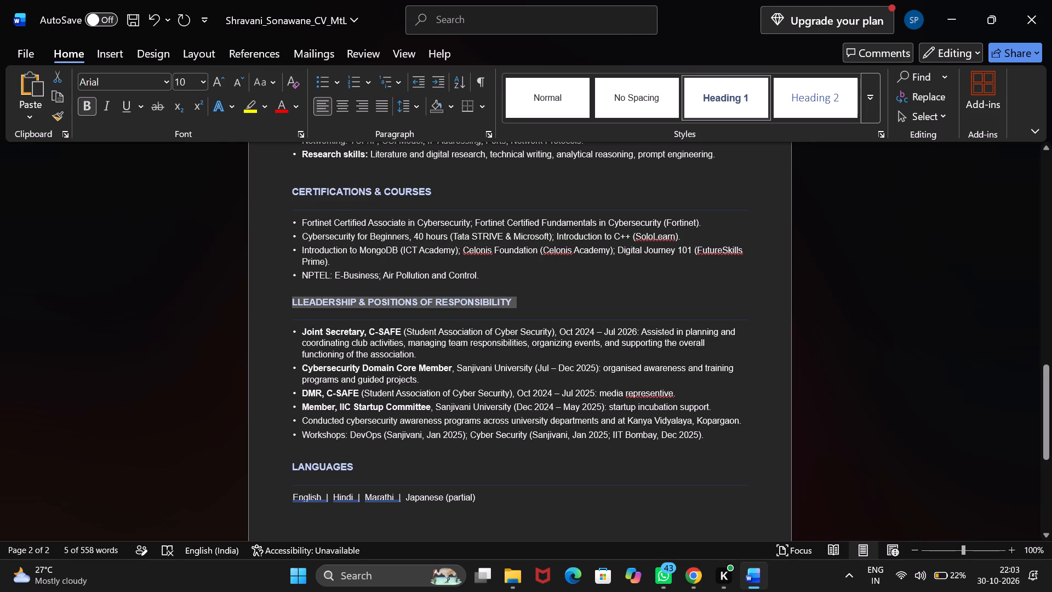
pyautogui.click(296, 305)
pyautogui.press('BackSpace')
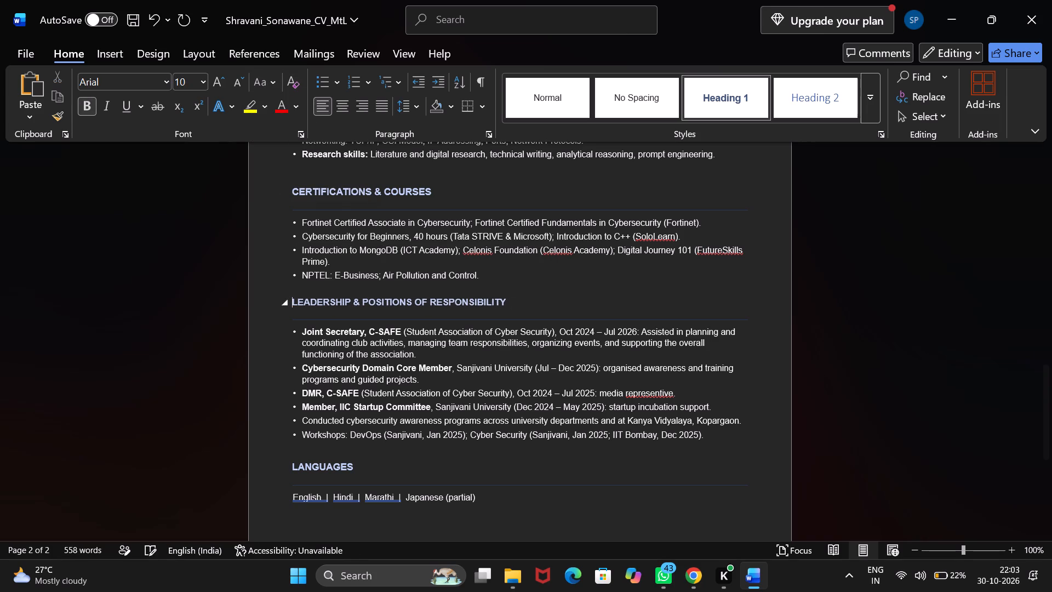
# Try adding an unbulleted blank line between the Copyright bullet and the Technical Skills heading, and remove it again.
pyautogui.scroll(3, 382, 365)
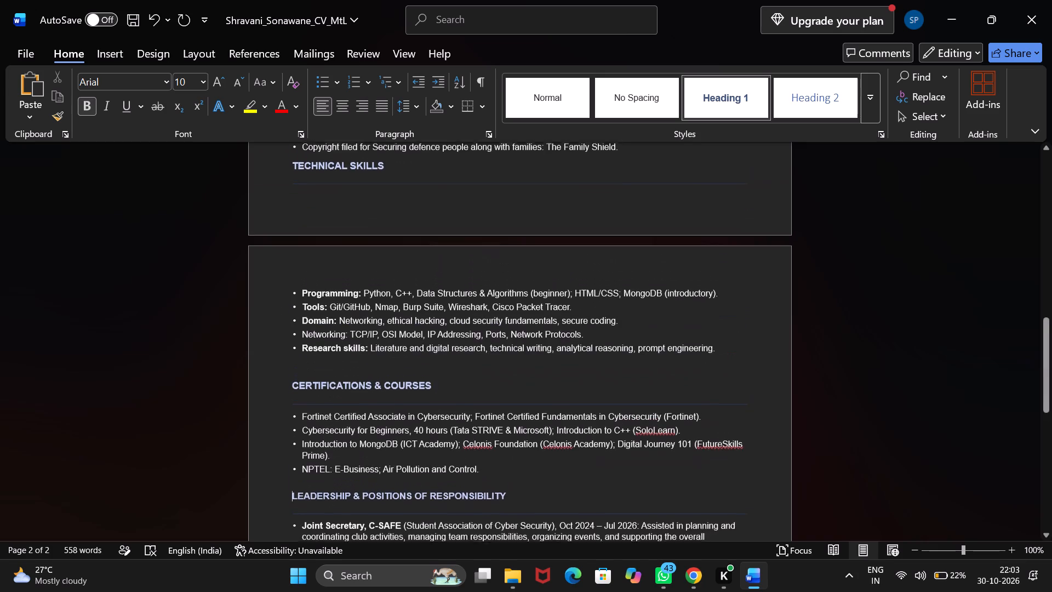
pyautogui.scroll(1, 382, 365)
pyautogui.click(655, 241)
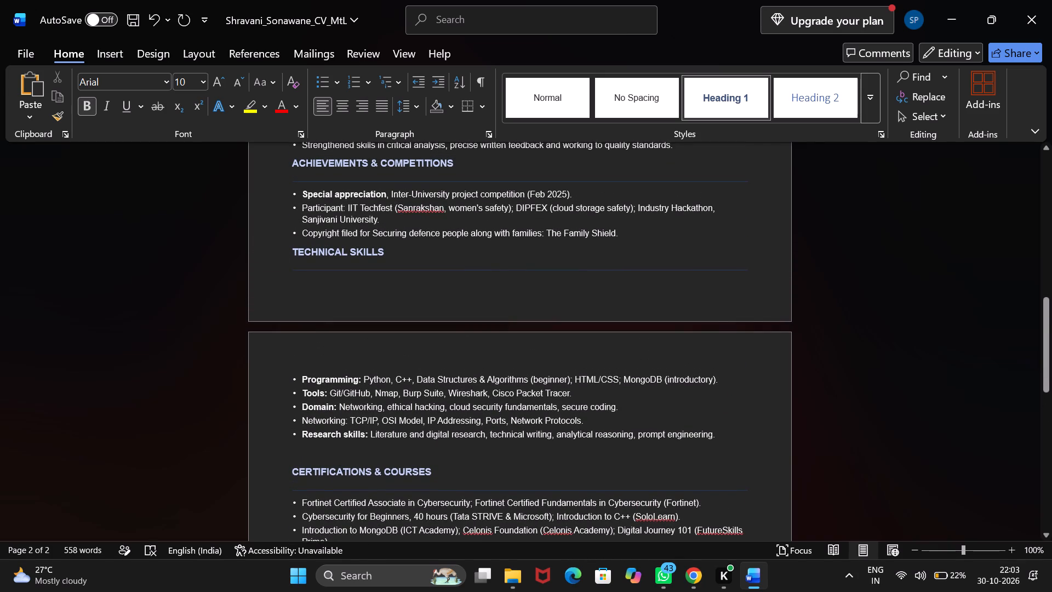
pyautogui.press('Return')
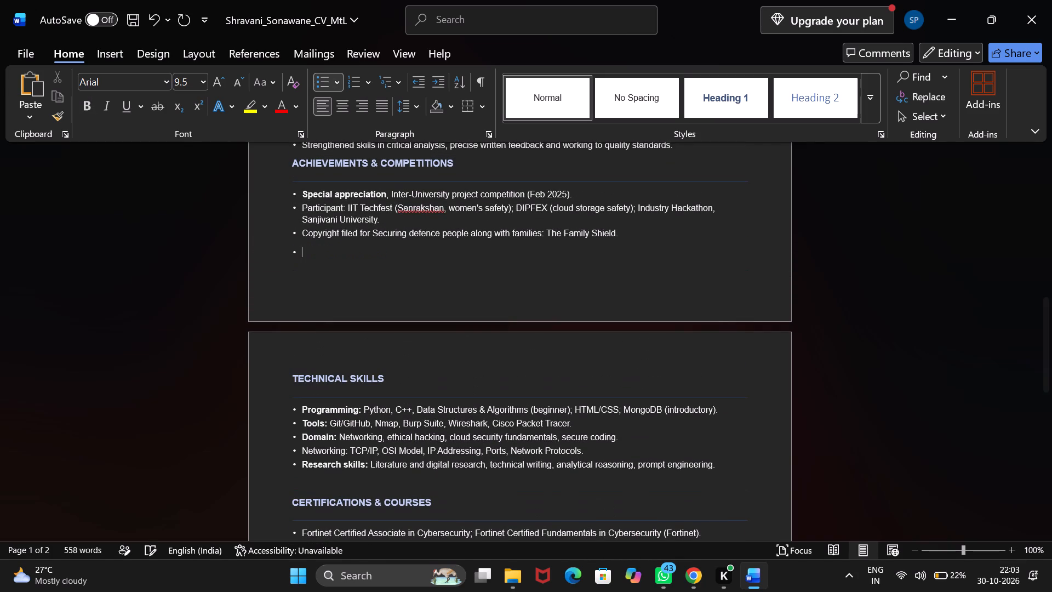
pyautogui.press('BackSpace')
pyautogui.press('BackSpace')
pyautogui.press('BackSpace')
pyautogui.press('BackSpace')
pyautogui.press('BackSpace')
# Replace the previous person's name in the title at the top of the CV with the new candidate's full name.
pyautogui.scroll(-1, 544, 407)
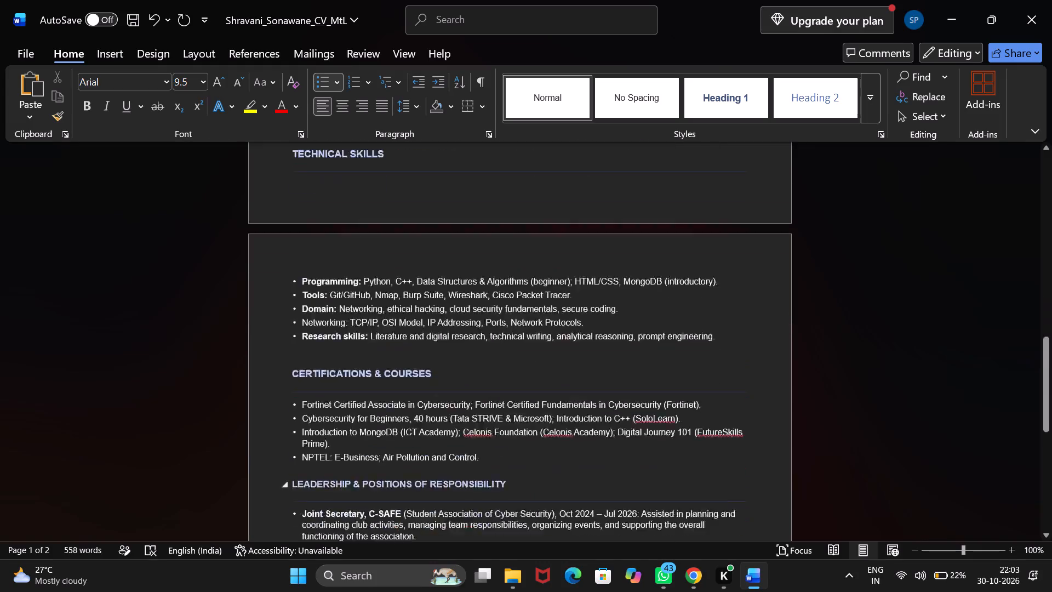
pyautogui.scroll(-2, 544, 407)
pyautogui.scroll(1, 544, 407)
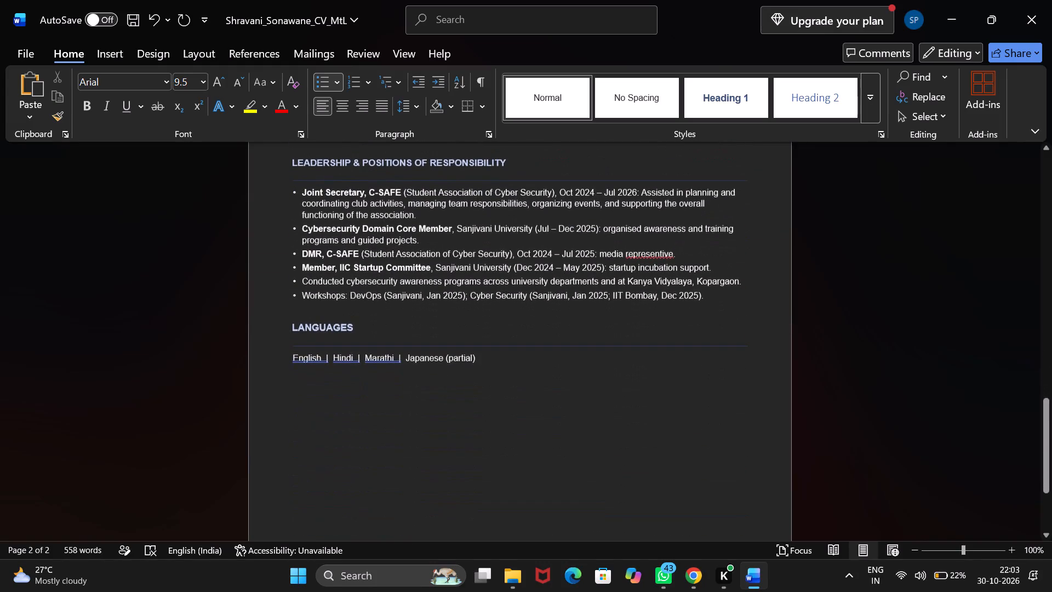
pyautogui.scroll(6, 544, 407)
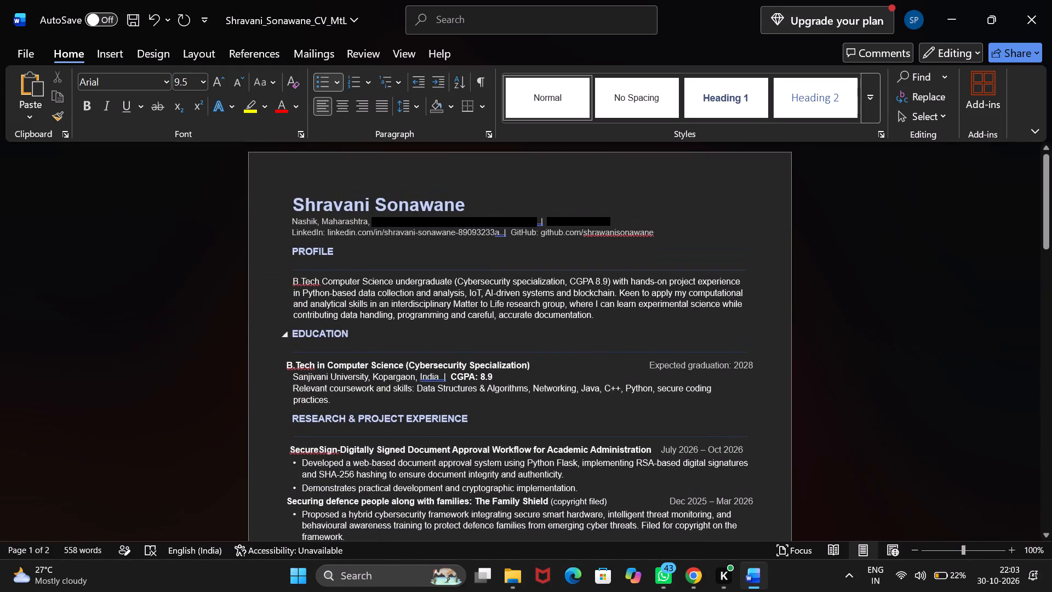
pyautogui.click(465, 203)
pyautogui.press('BackSpace')
pyautogui.press('BackSpace')
pyautogui.press('BackSpace')
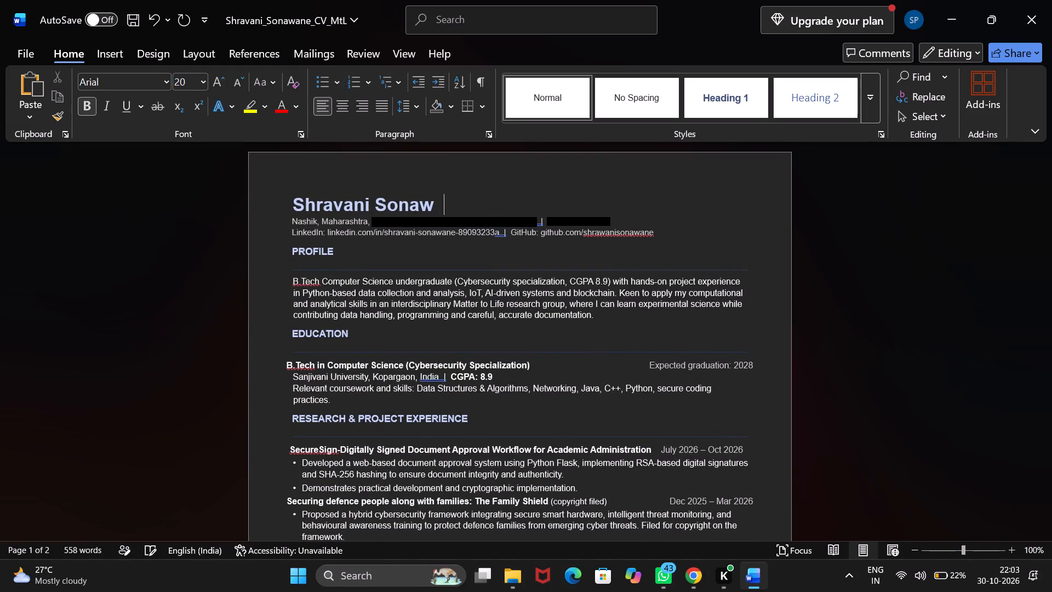
pyautogui.press('BackSpace')
pyautogui.press('BackSpace')
pyautogui.press('BackSpace')
pyautogui.press('BackSpace')
pyautogui.press('BackSpace')
pyautogui.press('BackSpace')
pyautogui.press('BackSpace')
pyautogui.press('BackSpace')
pyautogui.press('BackSpace')
pyautogui.press('BackSpace')
pyautogui.press('BackSpace')
pyautogui.press('BackSpace')
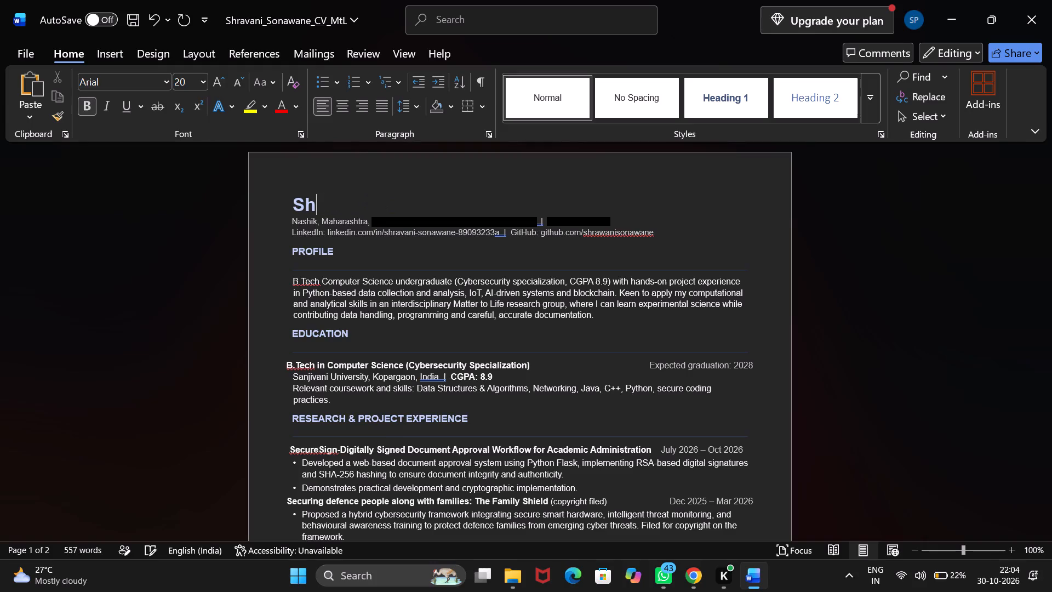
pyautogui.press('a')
pyautogui.press('BackSpace')
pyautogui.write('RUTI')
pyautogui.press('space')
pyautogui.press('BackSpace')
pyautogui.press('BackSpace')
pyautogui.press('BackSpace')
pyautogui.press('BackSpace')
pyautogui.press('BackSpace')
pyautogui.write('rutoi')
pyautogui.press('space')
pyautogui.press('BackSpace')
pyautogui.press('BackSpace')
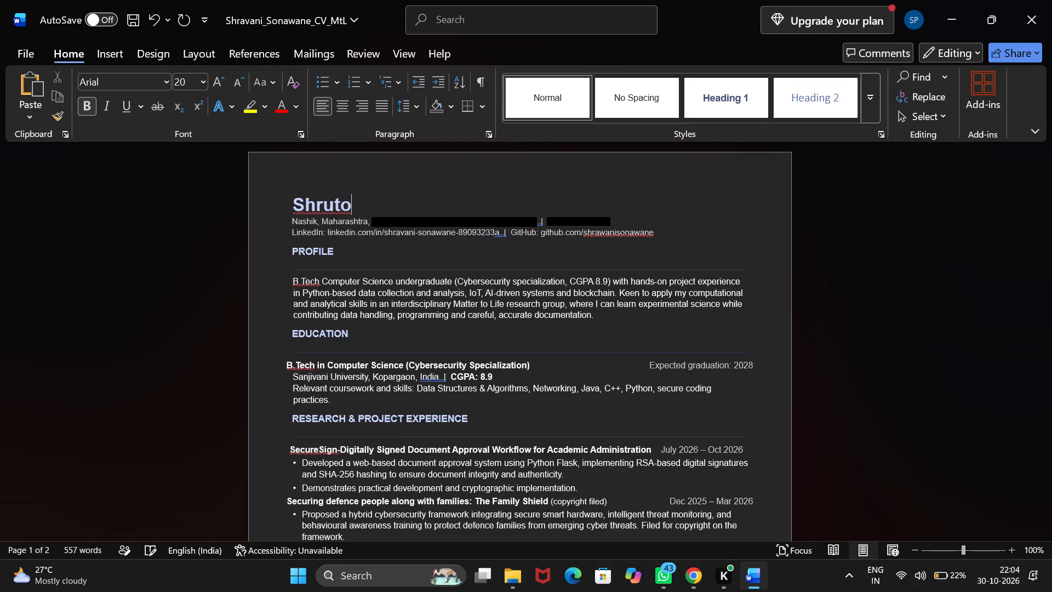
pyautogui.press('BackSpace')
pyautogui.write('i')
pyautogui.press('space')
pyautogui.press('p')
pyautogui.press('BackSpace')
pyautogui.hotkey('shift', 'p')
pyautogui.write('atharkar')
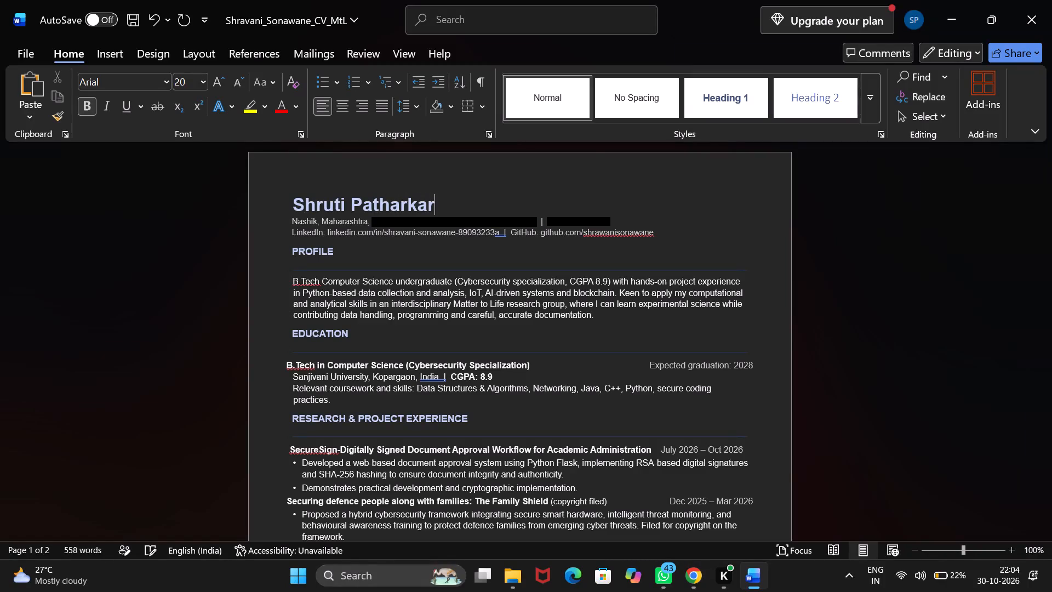
# Change the city on the CV's contact line from Nashik to Shrirampur, keeping the state and country.
pyautogui.click(317, 222)
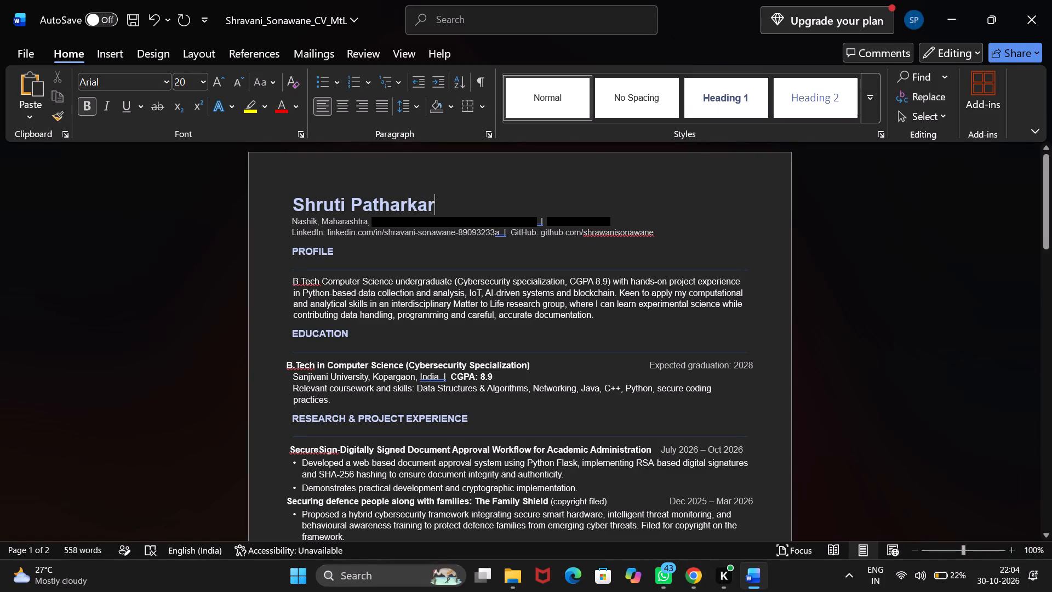
pyautogui.press('BackSpace')
pyautogui.press('BackSpace')
pyautogui.press('BackSpace')
pyautogui.press('BackSpace')
pyautogui.press('BackSpace')
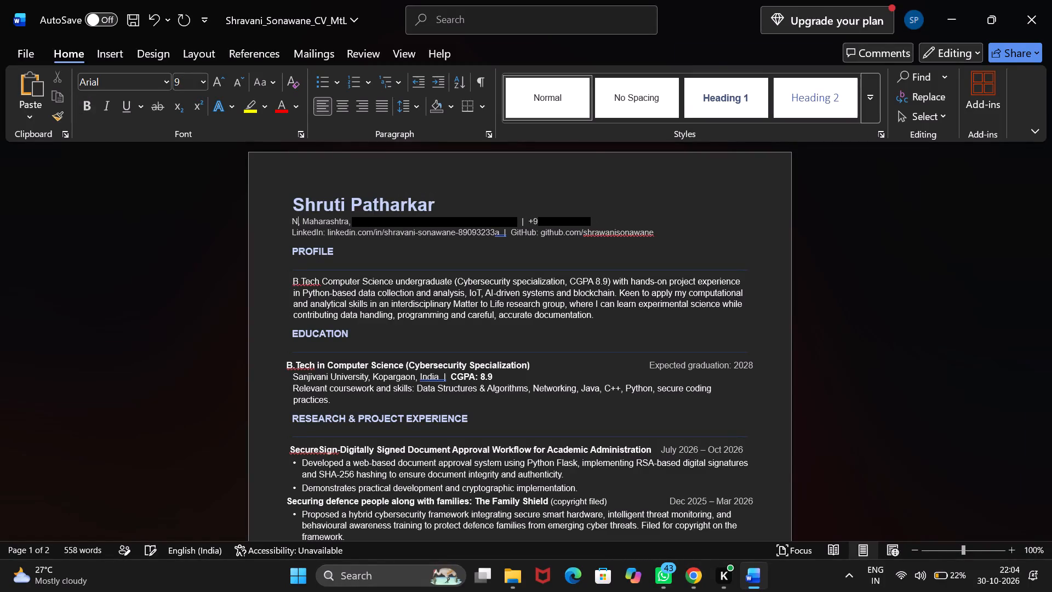
pyautogui.press('BackSpace')
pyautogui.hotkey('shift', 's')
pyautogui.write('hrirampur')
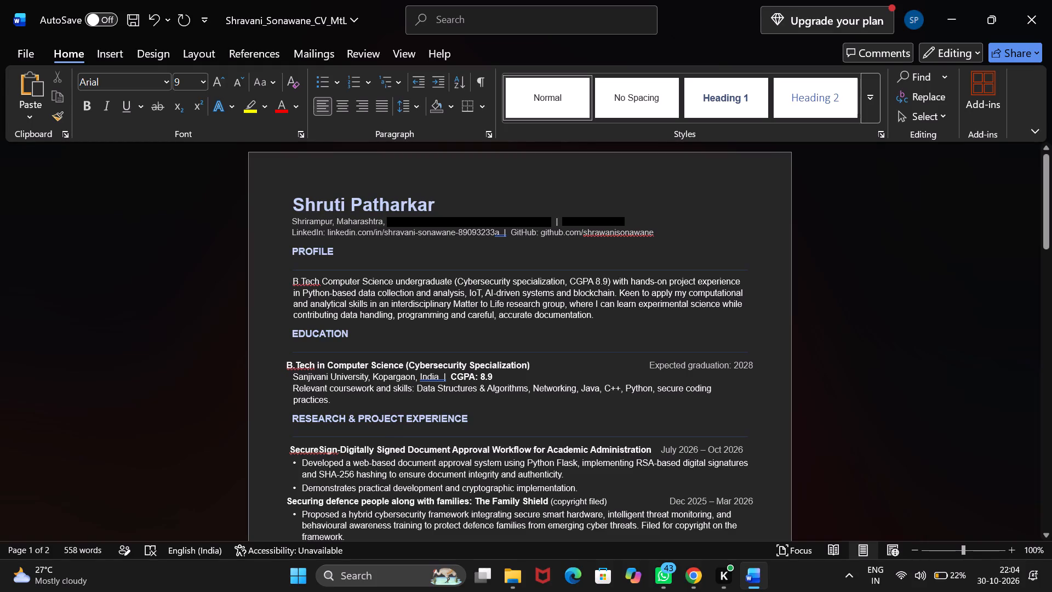
# Replace the name part of the e-mail address on the CV's contact line with the new candidate's, keeping the mail domain.
pyautogui.click(504, 219)
pyautogui.press('BackSpace')
pyautogui.press('BackSpace')
pyautogui.press('BackSpace')
pyautogui.press('BackSpace')
pyautogui.press('BackSpace')
pyautogui.press('BackSpace')
pyautogui.press('BackSpace')
pyautogui.press('BackSpace')
pyautogui.press('BackSpace')
pyautogui.press('BackSpace')
pyautogui.press('BackSpace')
pyautogui.press('BackSpace')
pyautogui.press('BackSpace')
pyautogui.press('BackSpace')
pyautogui.press('BackSpace')
pyautogui.press('BackSpace')
pyautogui.press('BackSpace')
pyautogui.press('BackSpace')
pyautogui.press('BackSpace')
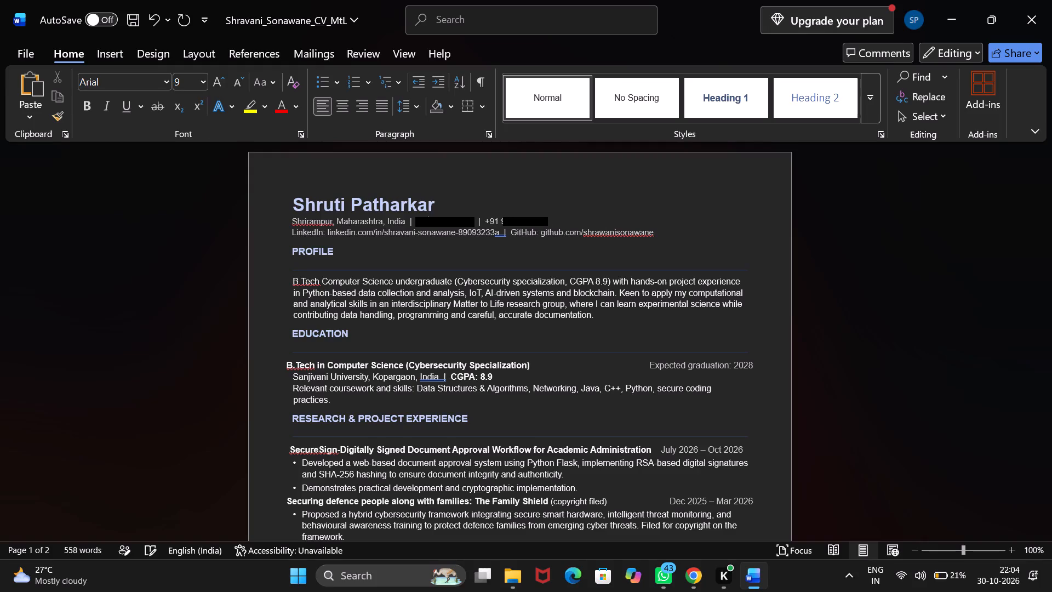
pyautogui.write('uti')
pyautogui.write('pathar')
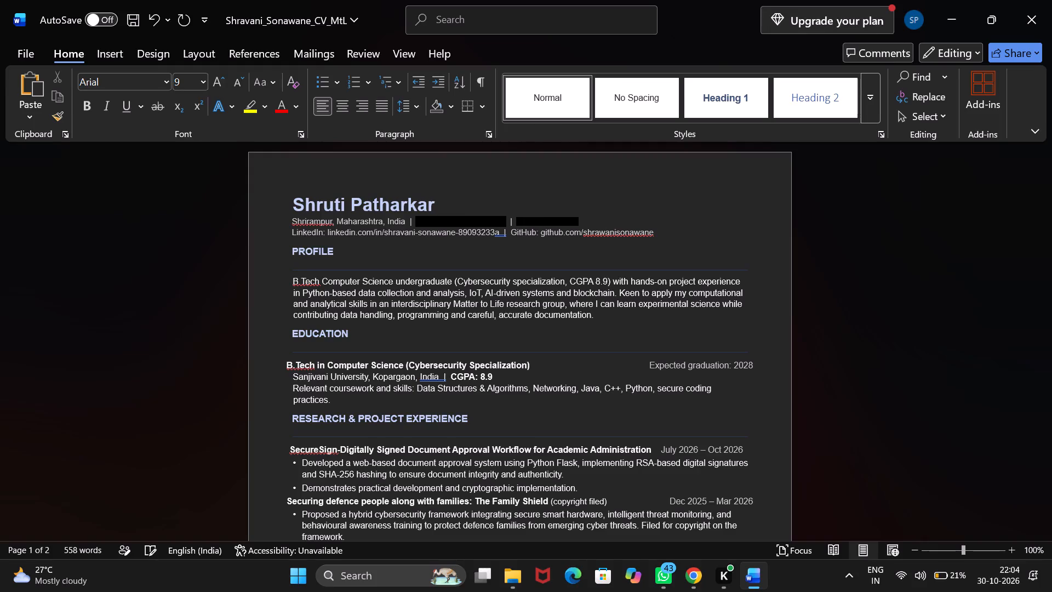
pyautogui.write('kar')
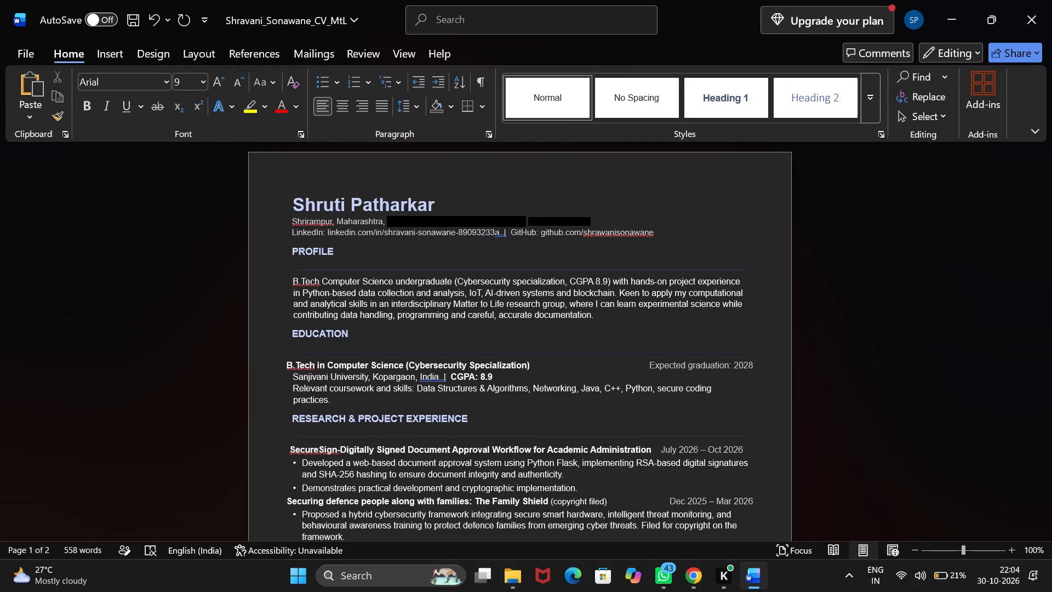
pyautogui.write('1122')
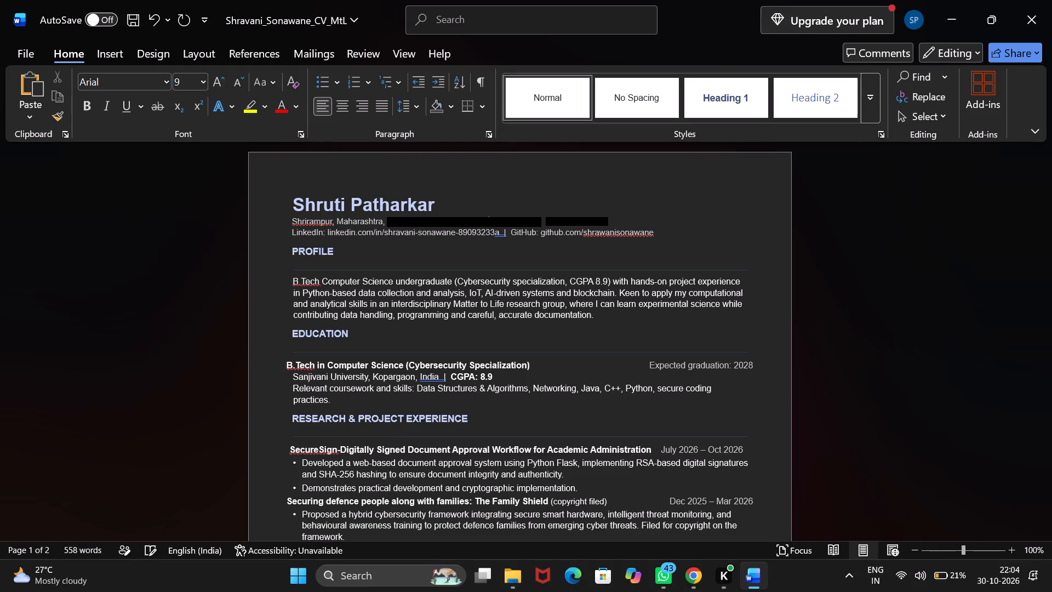
# Place the text cursor at the end of the phone number on the CV's contact line.
pyautogui.click(616, 219)
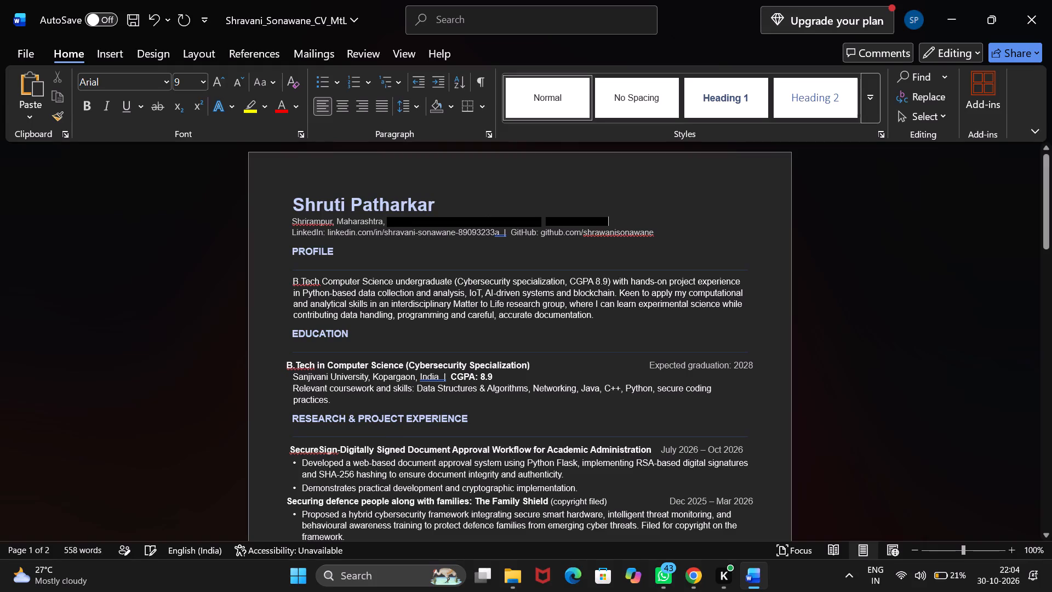
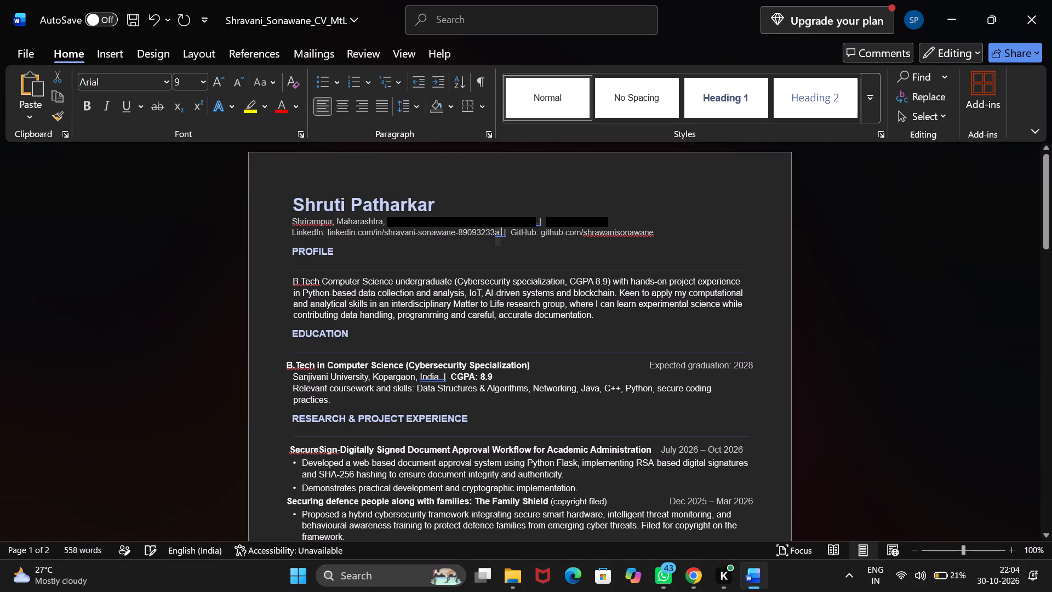
# Delete the LinkedIn entry and its trailing separator from the CV's contact lines, leaving the GitHub entry at the line's start.
pyautogui.moveTo(502, 231); pyautogui.dragTo(303, 239)
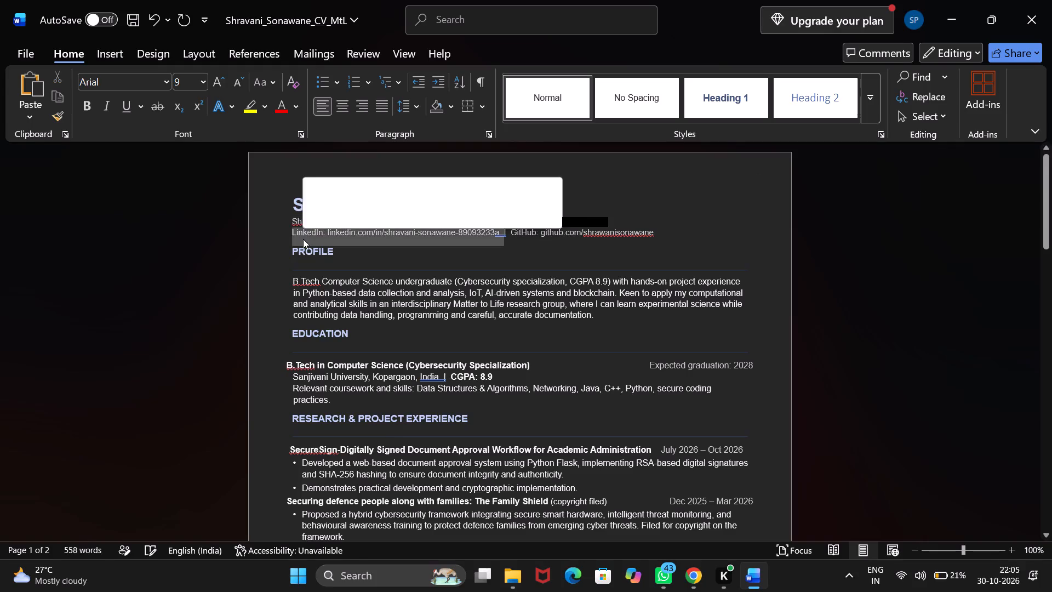
pyautogui.press('BackSpace')
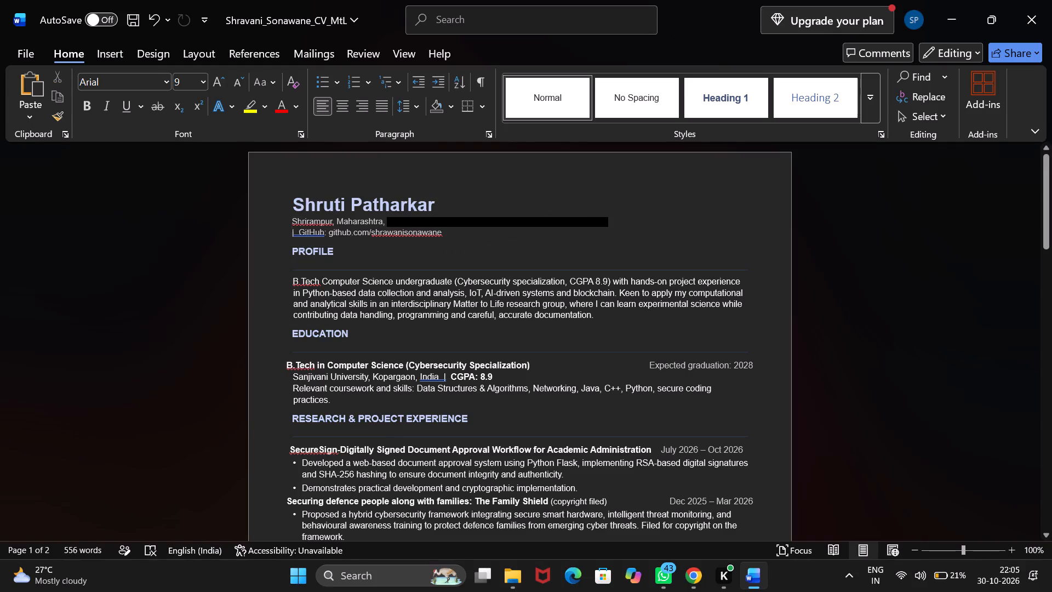
pyautogui.press('Right')
pyautogui.press('Right')
pyautogui.press('Right')
pyautogui.press('BackSpace')
pyautogui.press('BackSpace')
pyautogui.press('BackSpace')
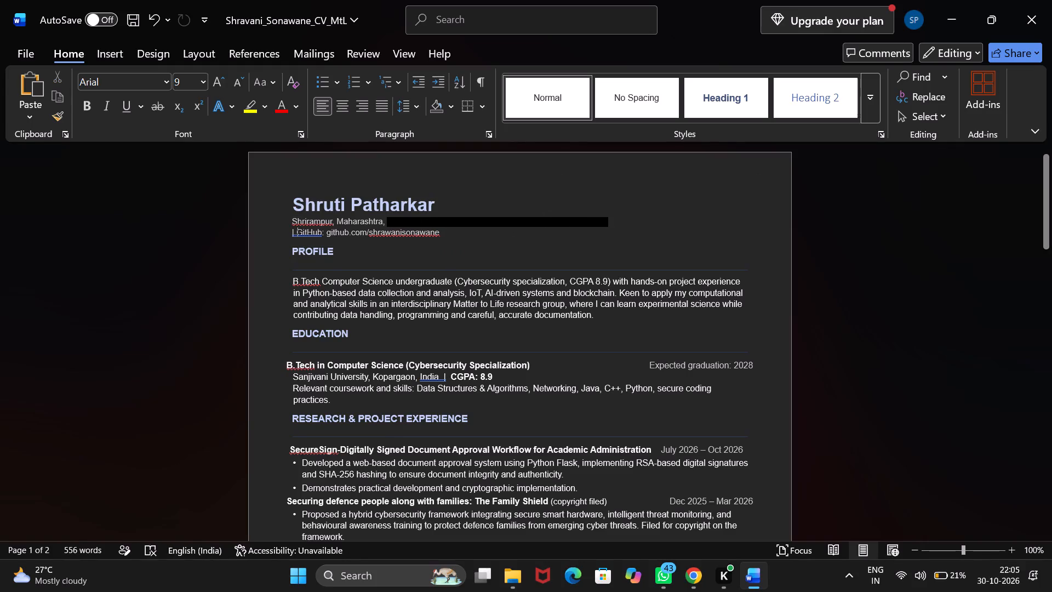
# Replace the previous person's username in the GitHub link with the new candidate's first name and surname joined, followed by 24.
pyautogui.click(434, 233)
pyautogui.press('BackSpace')
pyautogui.press('BackSpace')
pyautogui.press('BackSpace')
pyautogui.press('BackSpace')
pyautogui.press('BackSpace')
pyautogui.press('BackSpace')
pyautogui.press('BackSpace')
pyautogui.press('BackSpace')
pyautogui.press('BackSpace')
pyautogui.press('BackSpace')
pyautogui.press('BackSpace')
pyautogui.press('BackSpace')
pyautogui.press('BackSpace')
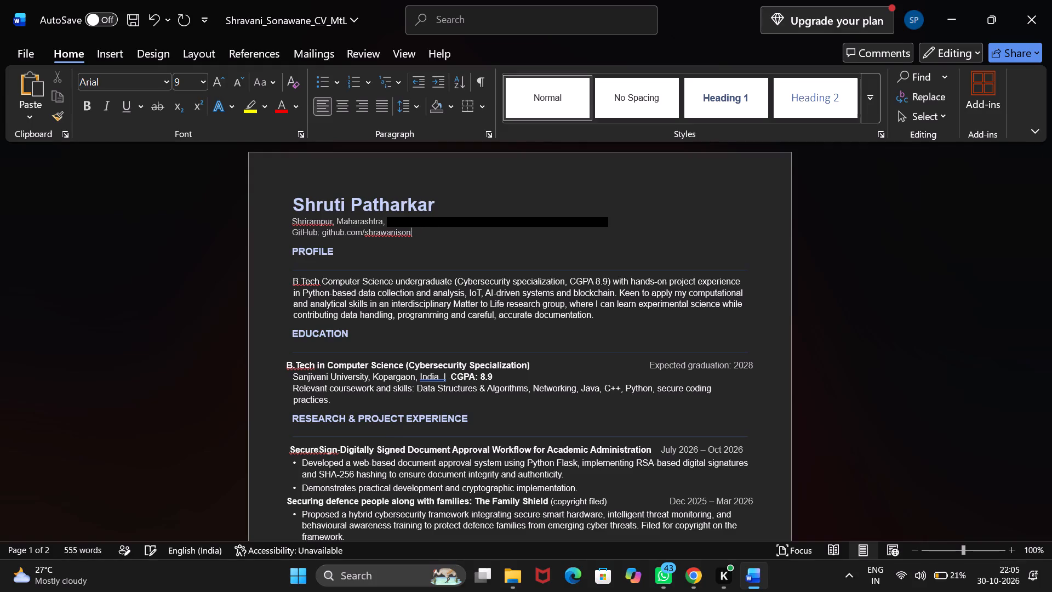
pyautogui.press('BackSpace')
pyautogui.press('BackSpace')
pyautogui.press('BackSpace')
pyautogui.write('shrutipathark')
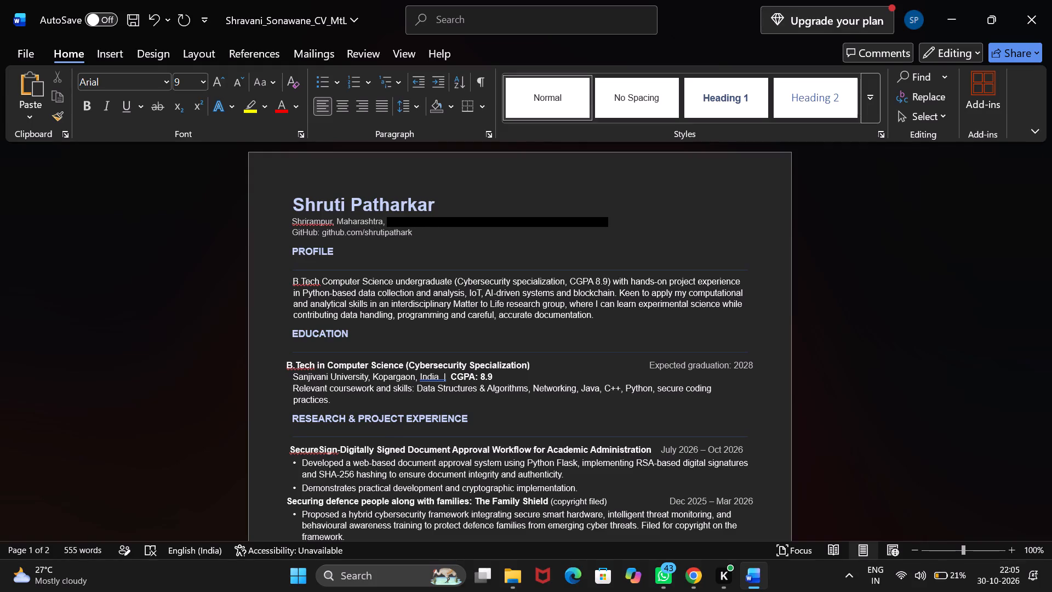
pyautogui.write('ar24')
pyautogui.click(574, 574)
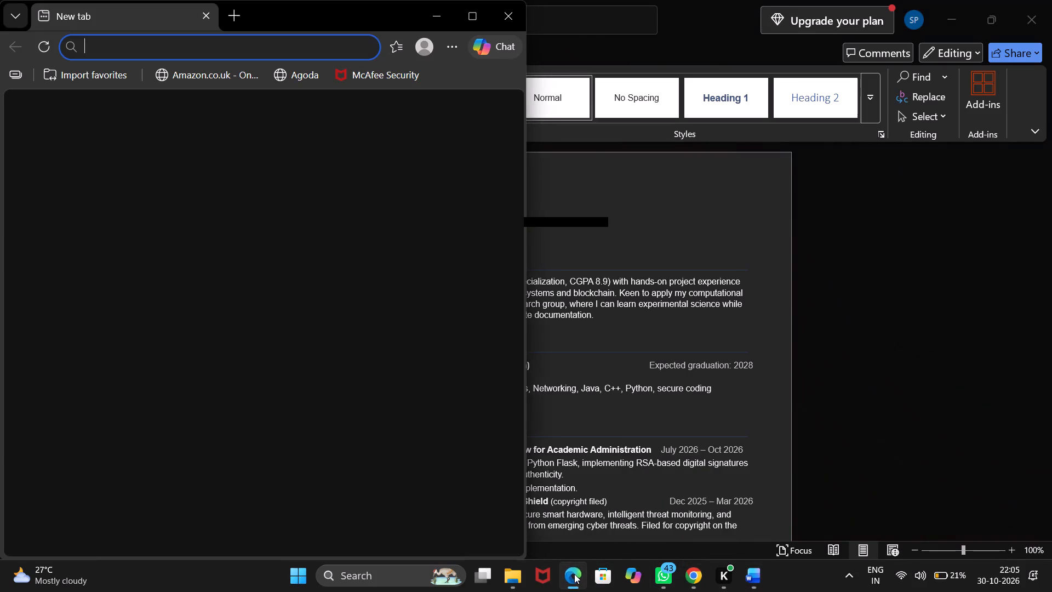
pyautogui.click(179, 234)
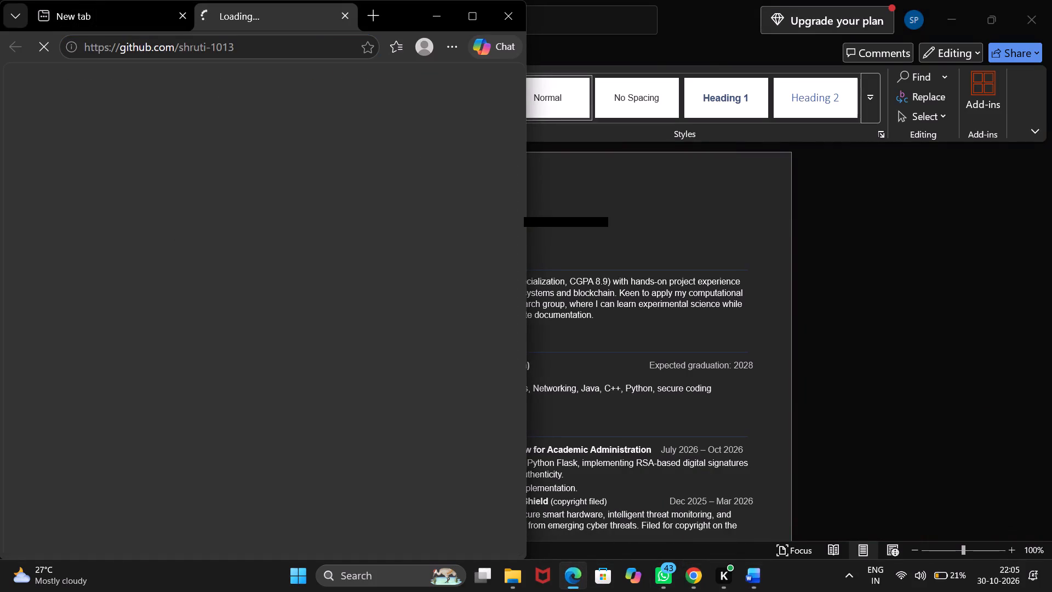
pyautogui.click(239, 47)
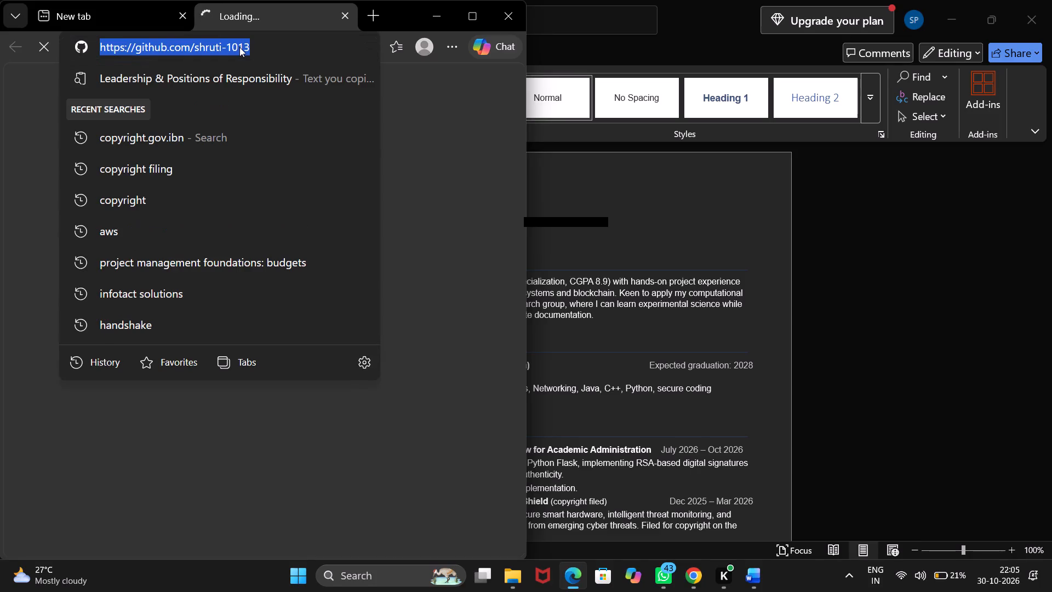
pyautogui.click(392, 120)
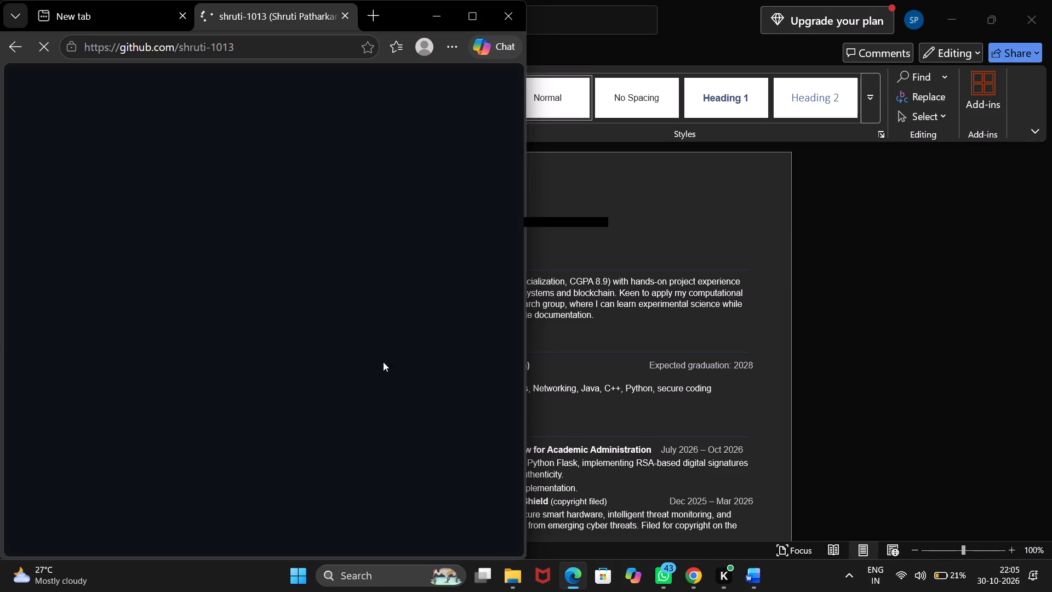
pyautogui.scroll(-8, 217, 250)
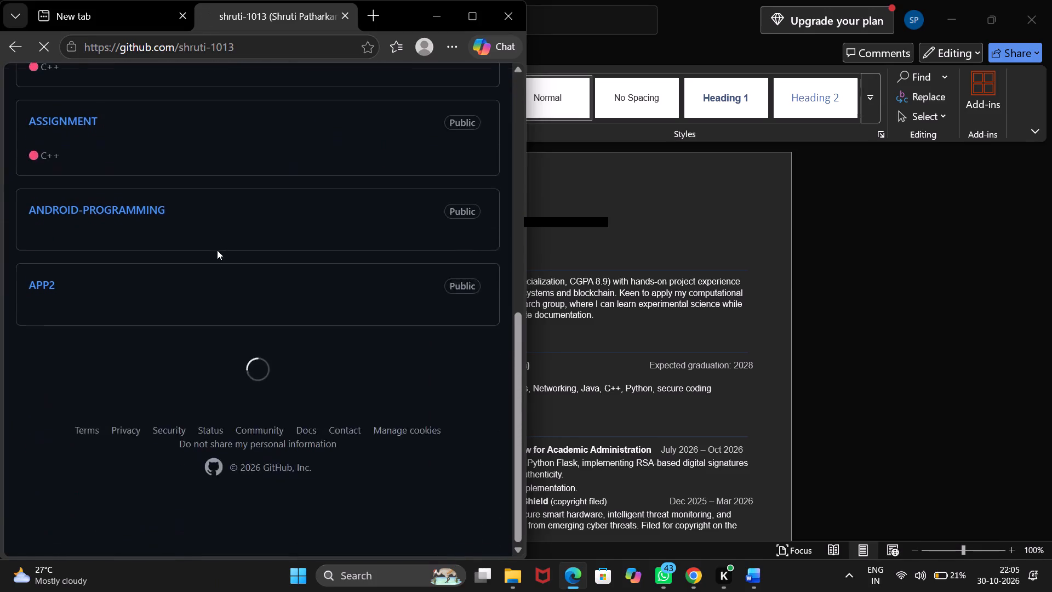
pyautogui.scroll(-2, 217, 250)
pyautogui.scroll(4, 217, 250)
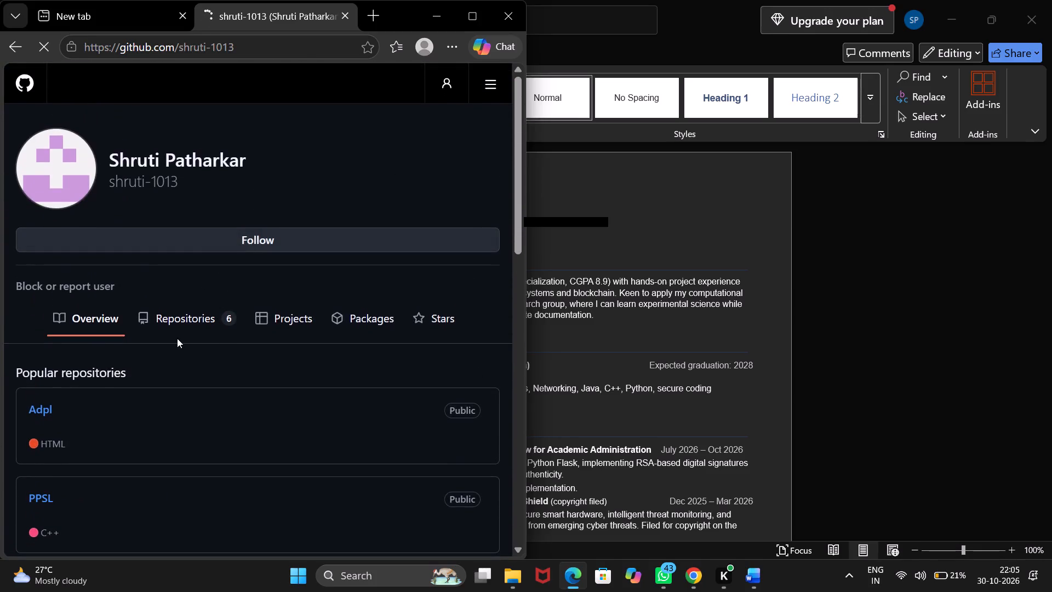
pyautogui.click(177, 338)
pyautogui.click(198, 321)
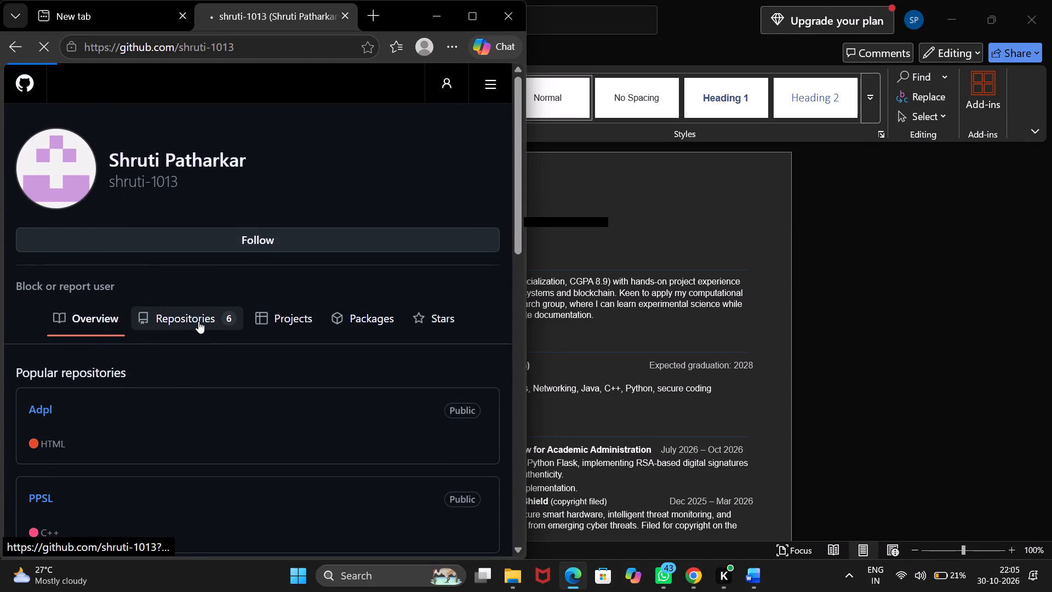
pyautogui.scroll(-7, 198, 321)
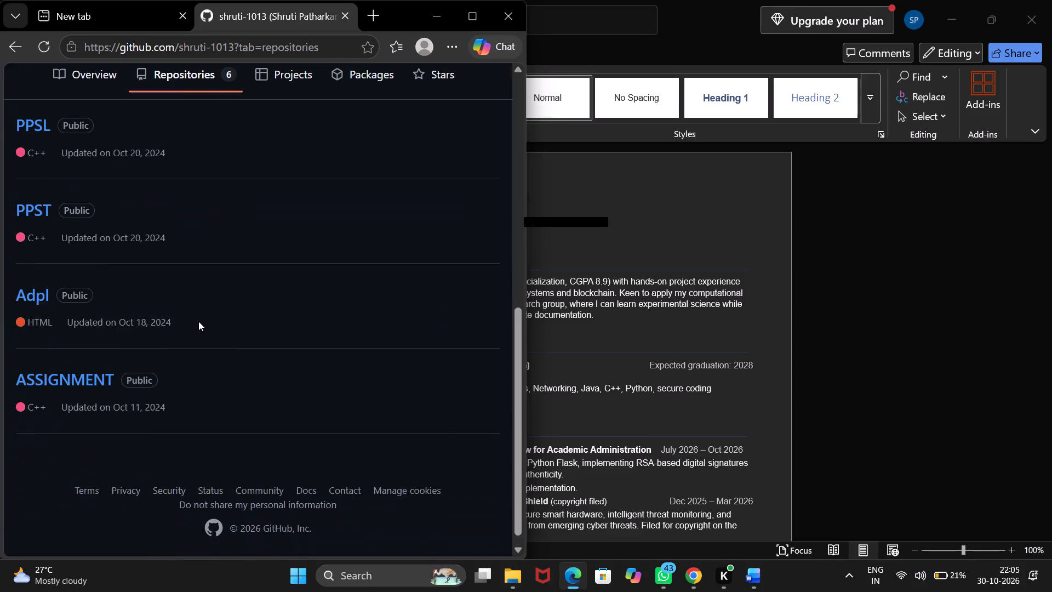
pyautogui.scroll(3, 198, 321)
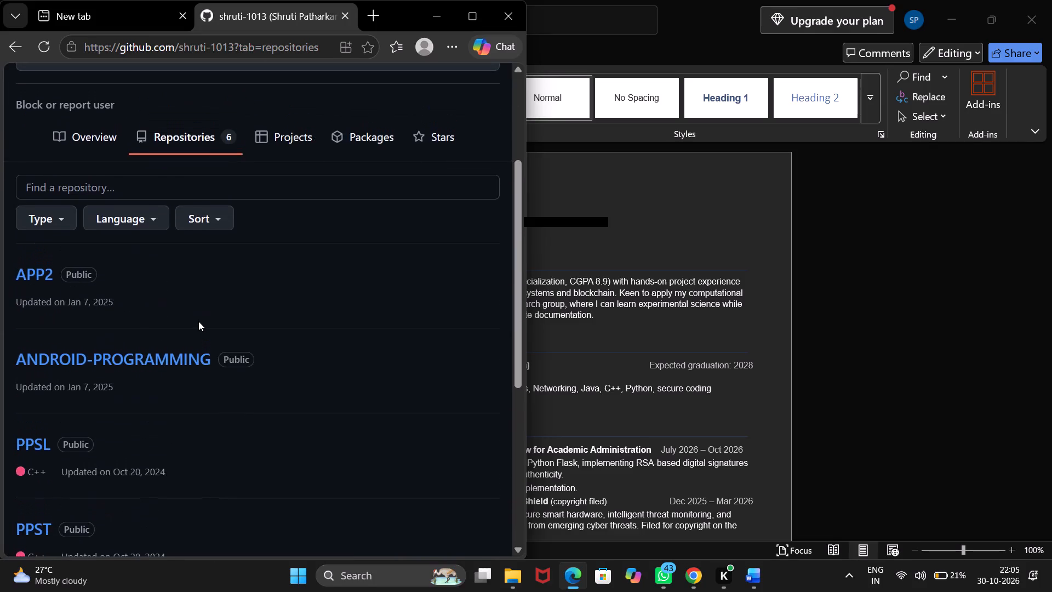
pyautogui.scroll(2, 198, 321)
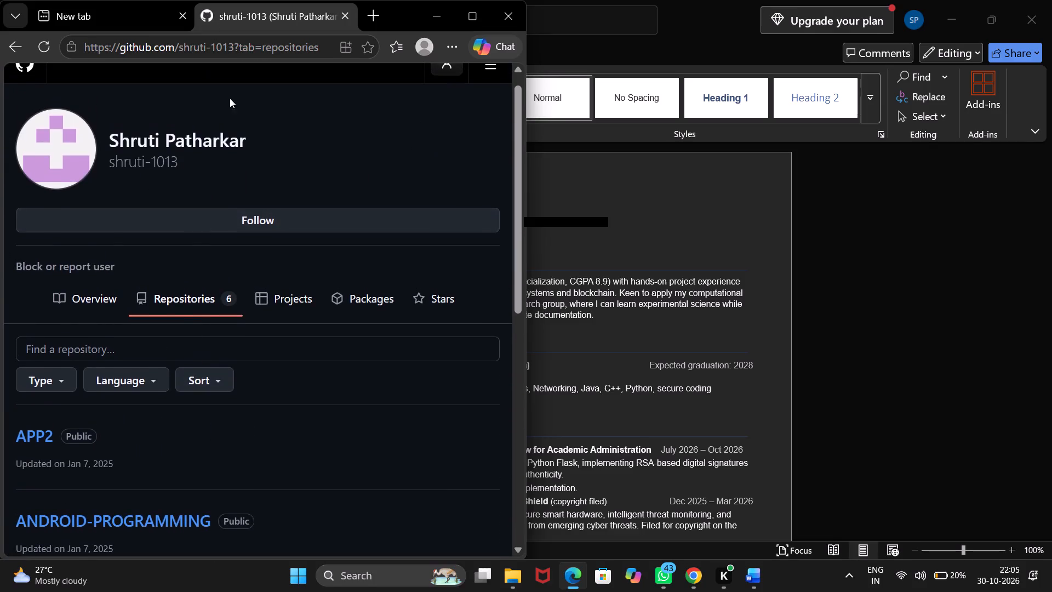
pyautogui.scroll(3, 220, 251)
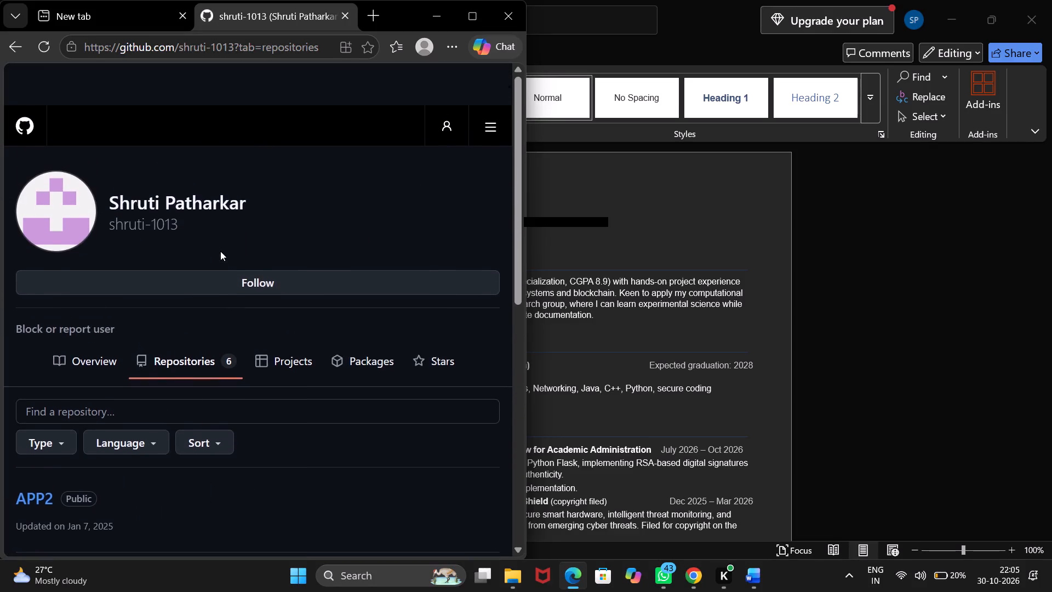
pyautogui.click(233, 43)
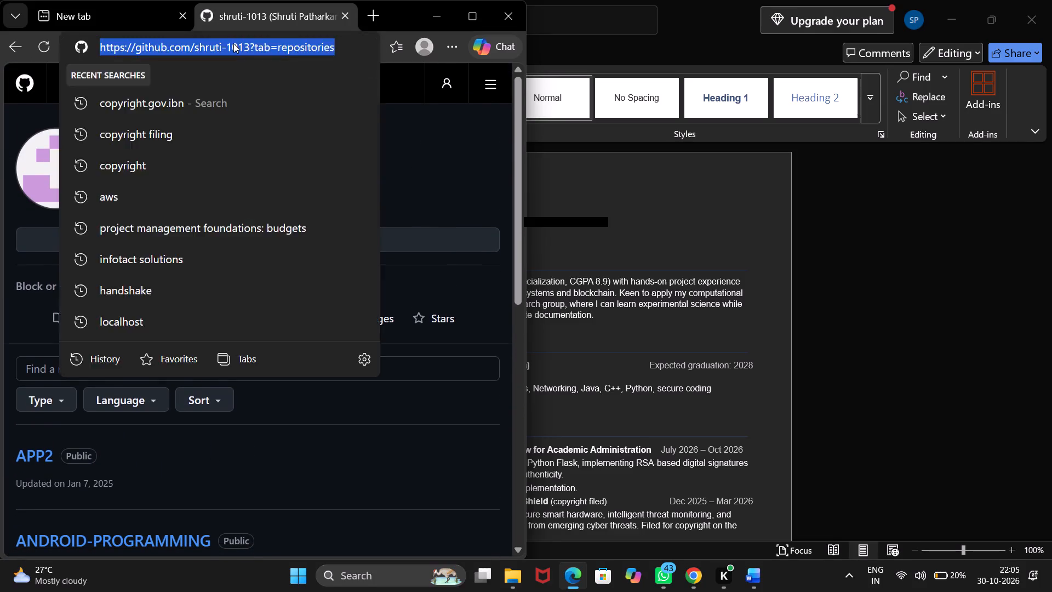
pyautogui.click(233, 43)
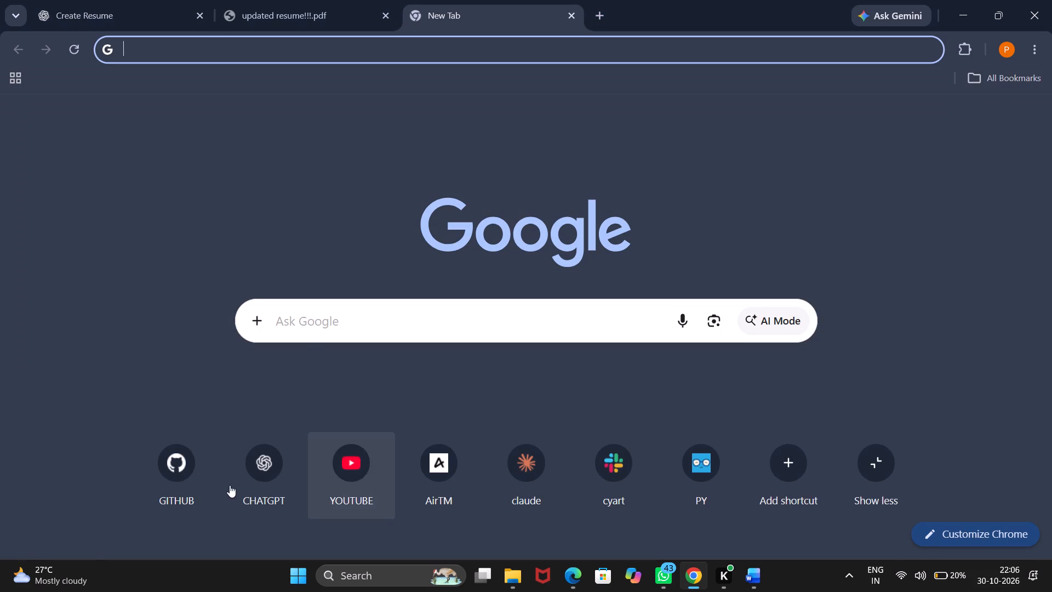
pyautogui.click(173, 504)
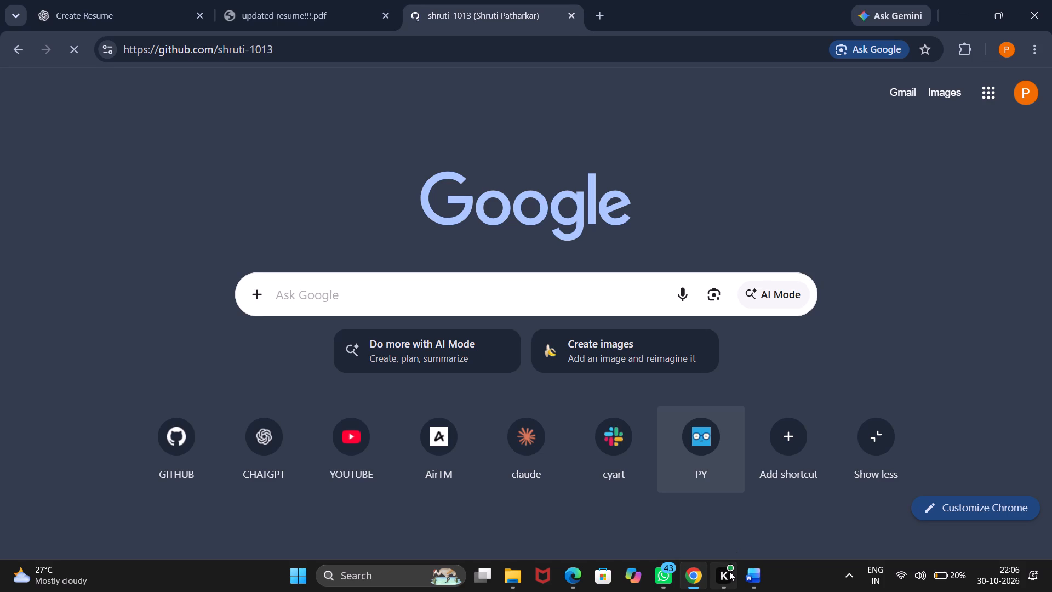
# Return to the CV in Word and replace everything after the first name in the GitHub username with -1013.
pyautogui.click(748, 573)
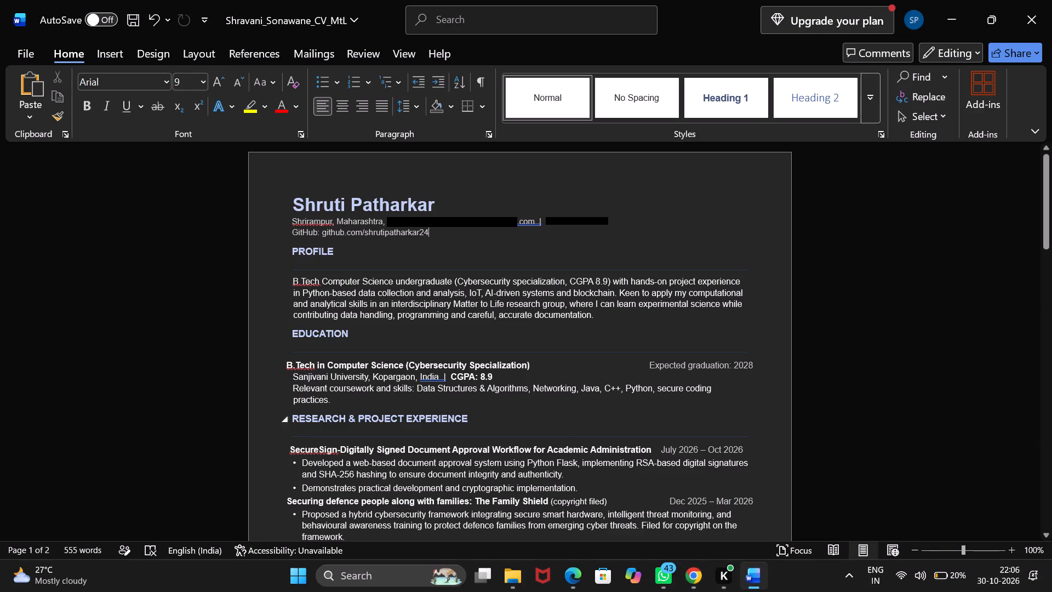
pyautogui.press('BackSpace')
pyautogui.press('BackSpace')
pyautogui.press('BackSpace')
pyautogui.press('BackSpace')
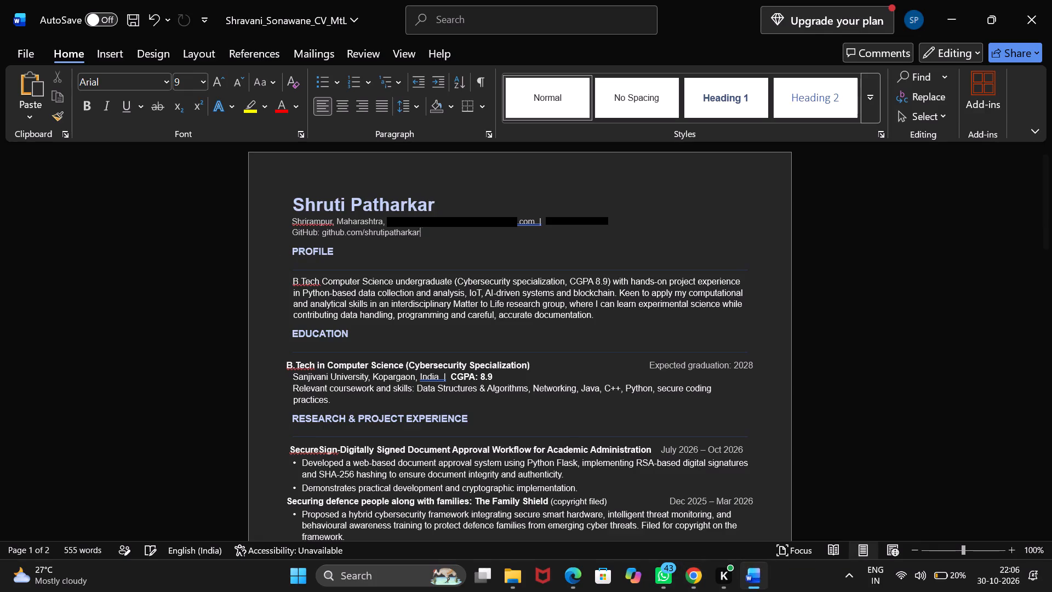
pyautogui.press('BackSpace')
pyautogui.press('BackSpace')
pyautogui.press('BackSpace')
pyautogui.press('BackSpace')
pyautogui.press('BackSpace')
pyautogui.press('BackSpace')
pyautogui.press('BackSpace')
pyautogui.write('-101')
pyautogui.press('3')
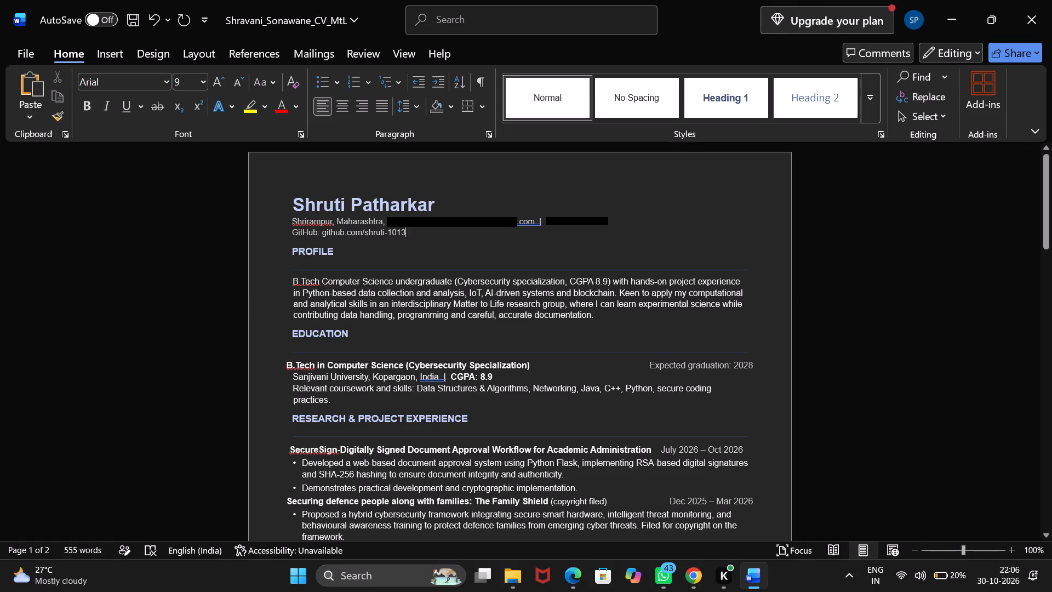
# Replace blockchain with Cryptography at the end of the first sentence in the CV's profile paragraph.
pyautogui.click(613, 293)
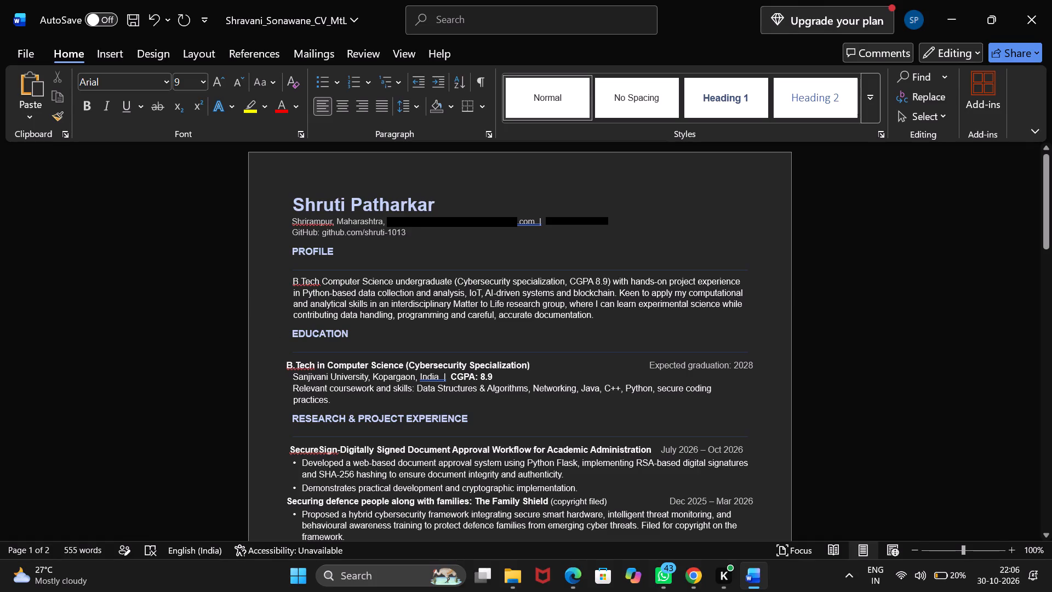
pyautogui.click(613, 293)
pyautogui.press('BackSpace')
pyautogui.press('BackSpace')
pyautogui.press('BackSpace')
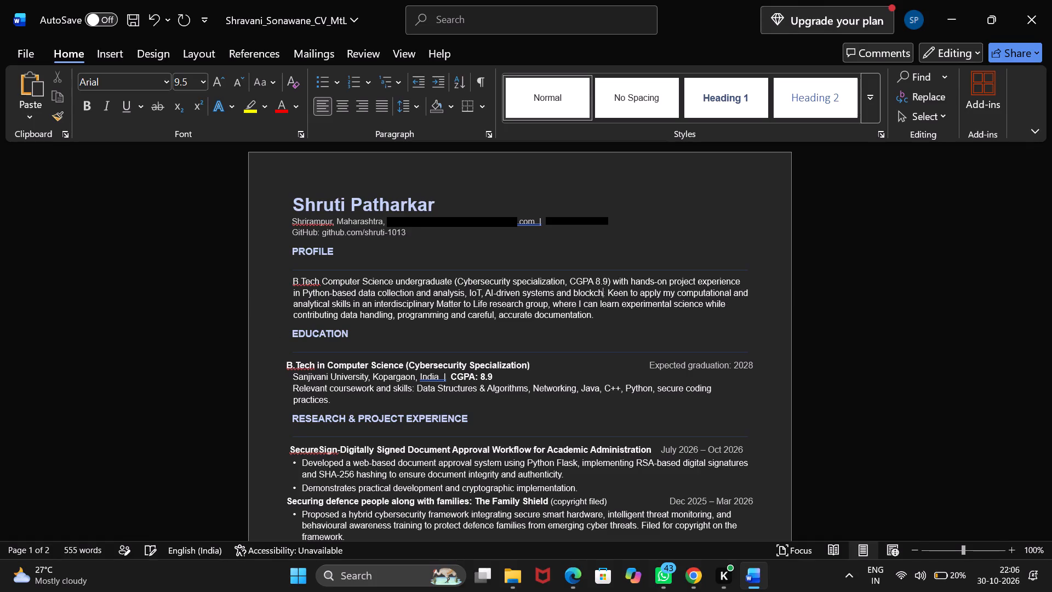
pyautogui.press('BackSpace')
pyautogui.press('BackSpace')
pyautogui.press('BackSpace')
pyautogui.press('BackSpace')
pyautogui.press('BackSpace')
pyautogui.press('BackSpace')
pyautogui.press('BackSpace')
pyautogui.press('BackSpace')
pyautogui.press('BackSpace')
pyautogui.press('BackSpace')
pyautogui.press('BackSpace')
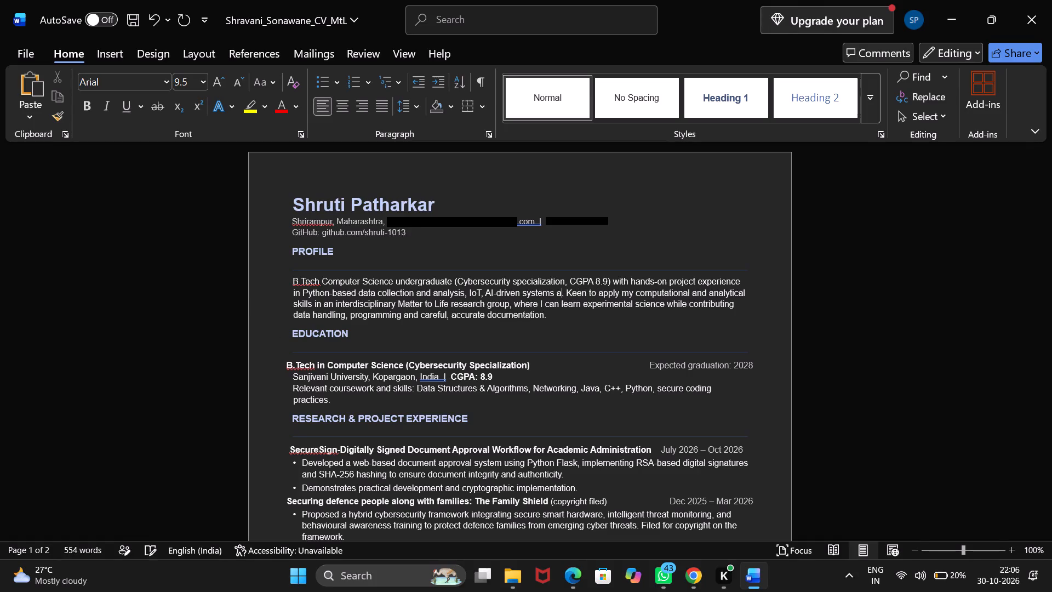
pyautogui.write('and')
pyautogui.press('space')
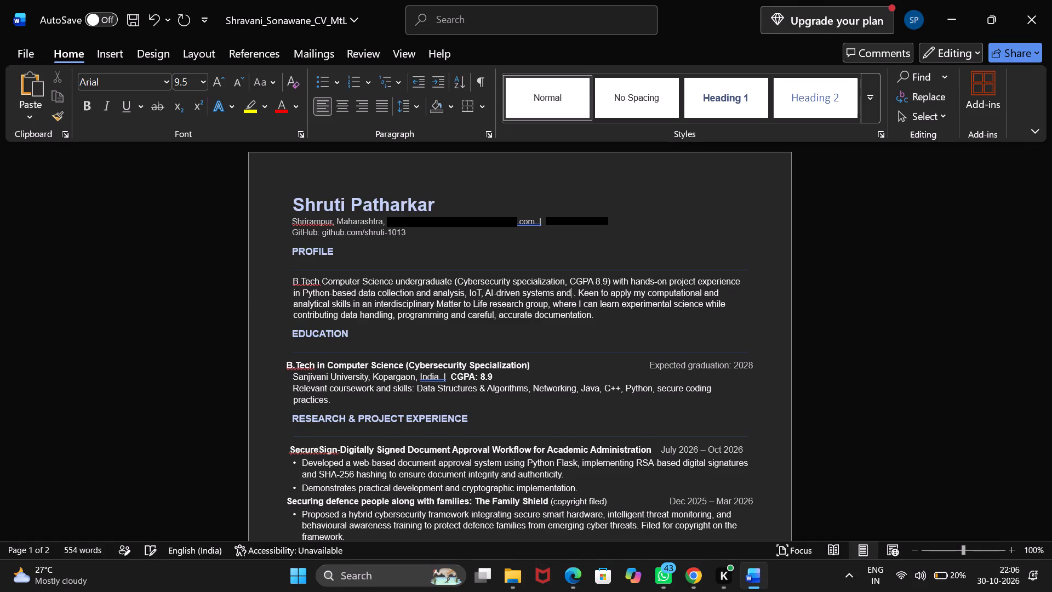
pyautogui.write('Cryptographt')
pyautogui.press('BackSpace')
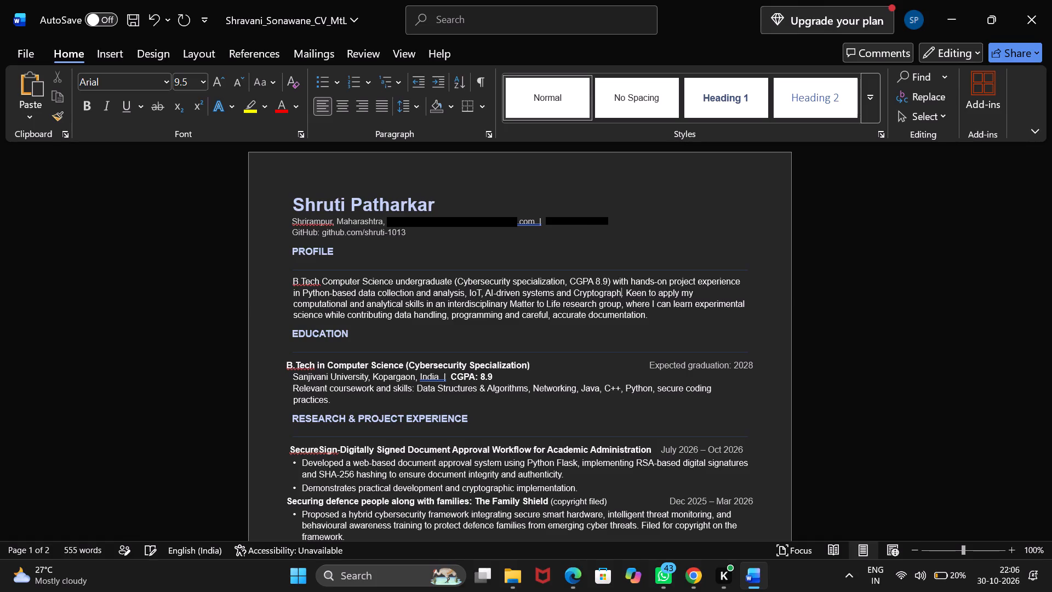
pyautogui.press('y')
# Add ethical hacking after women's safety, separated by a comma, in the IIT Techfest entry under Achievements & Competitions.
pyautogui.scroll(-1, 613, 293)
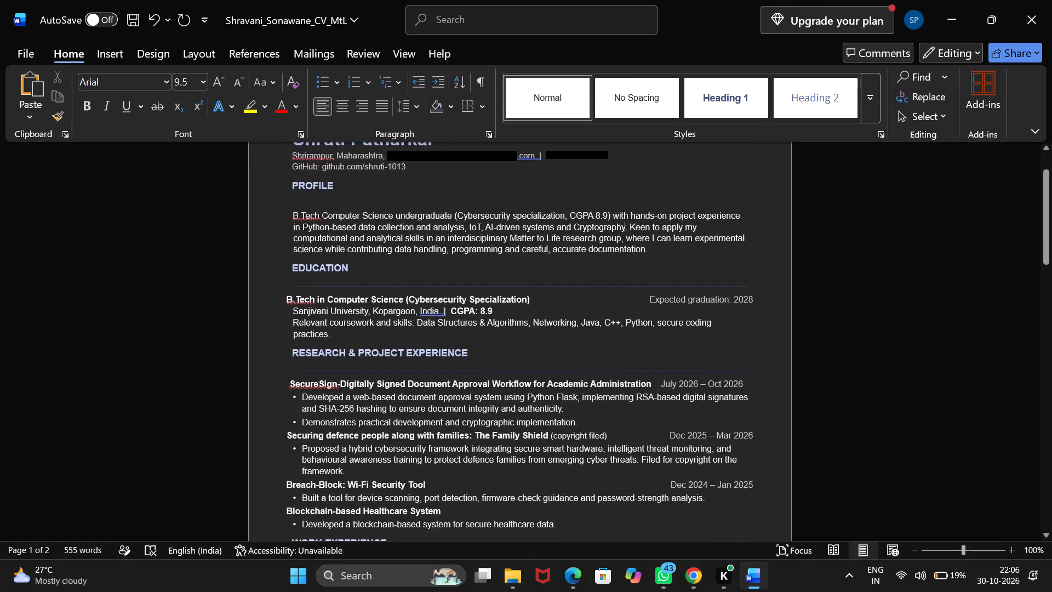
pyautogui.scroll(-2, 613, 293)
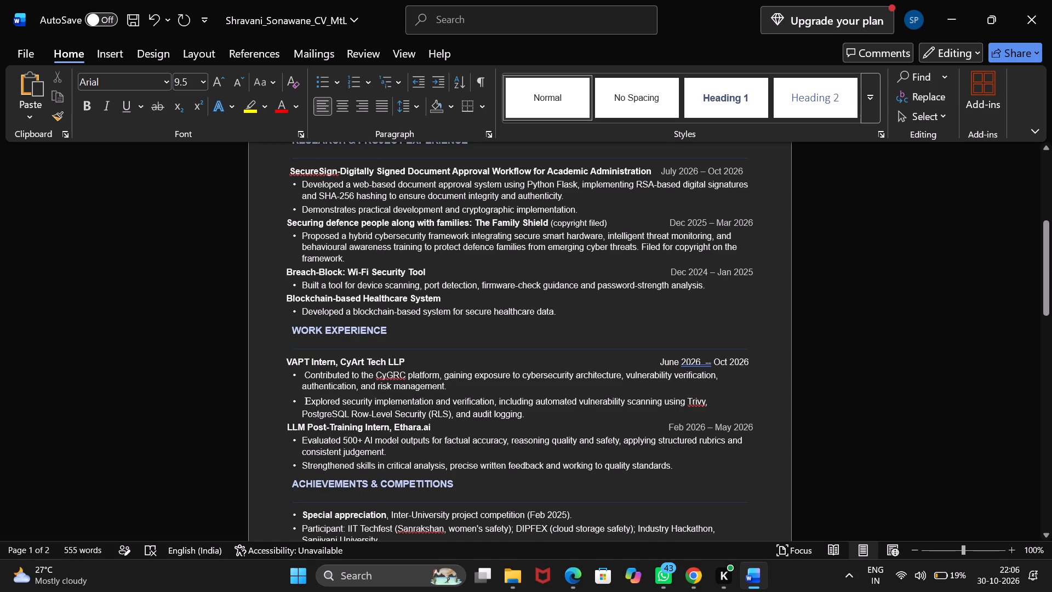
pyautogui.scroll(-1, 509, 344)
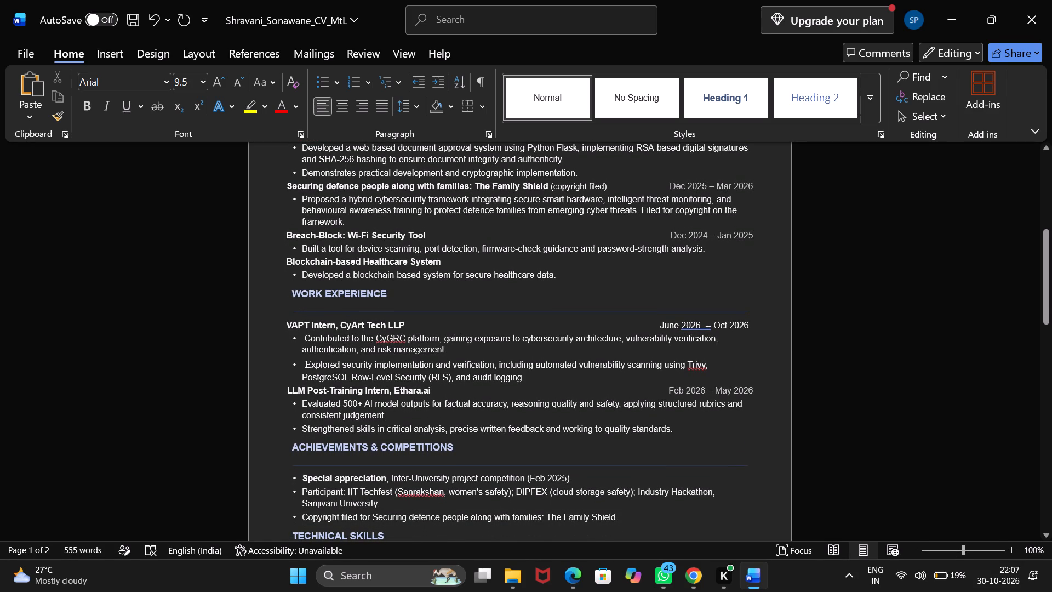
pyautogui.scroll(-1, 509, 344)
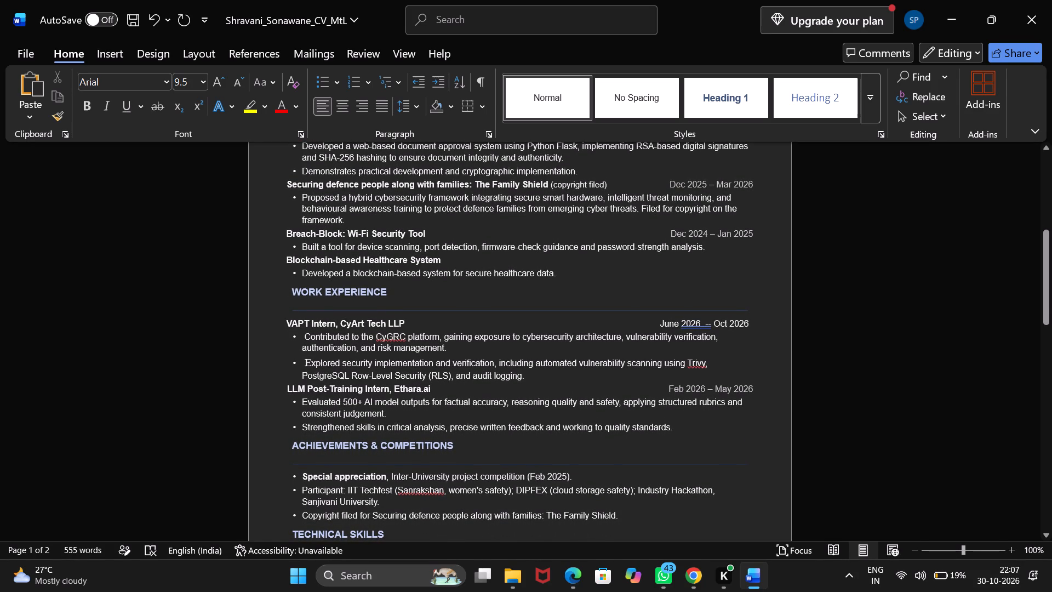
pyautogui.click(702, 360)
pyautogui.press('Right')
pyautogui.scroll(-1, 665, 427)
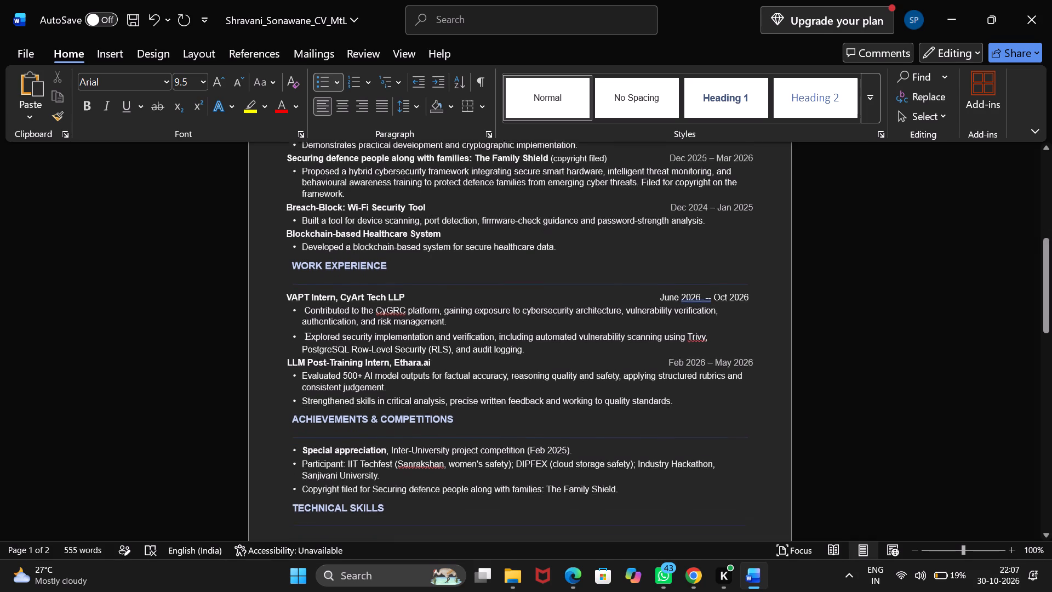
pyautogui.scroll(-1, 665, 427)
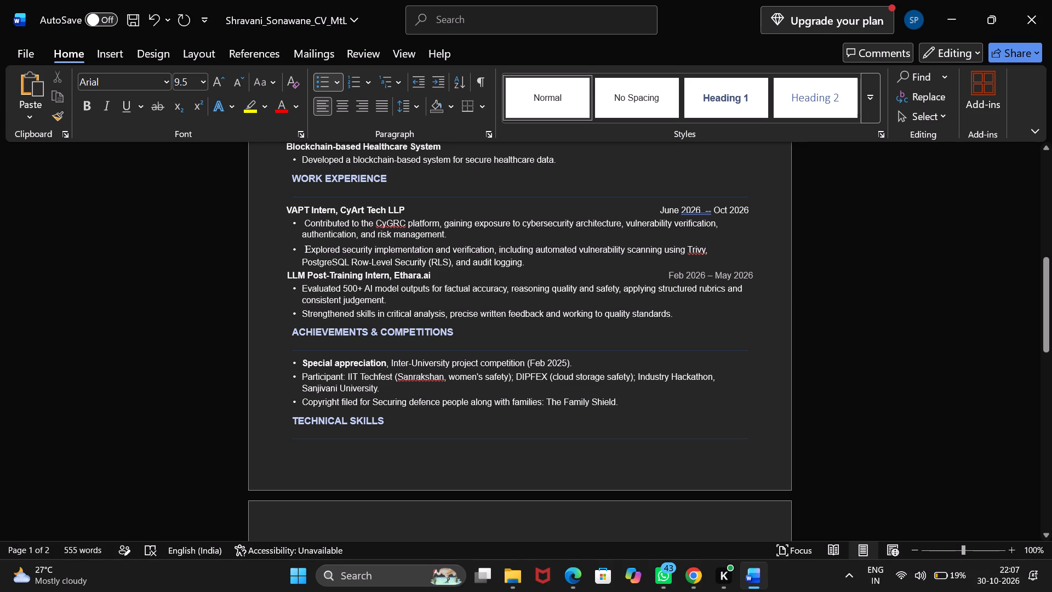
pyautogui.click(630, 377)
pyautogui.click(391, 387)
pyautogui.click(507, 379)
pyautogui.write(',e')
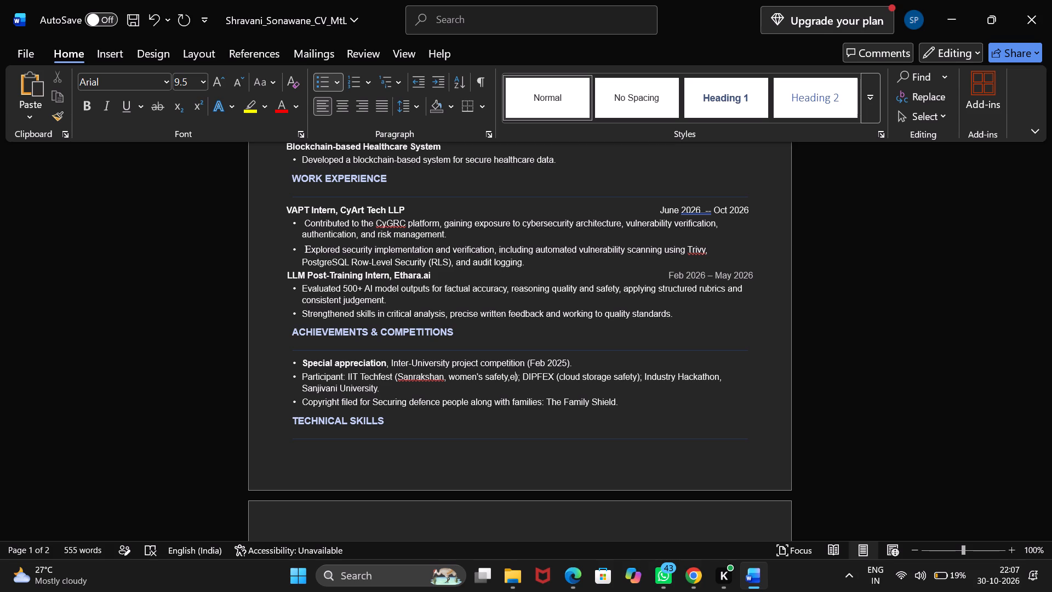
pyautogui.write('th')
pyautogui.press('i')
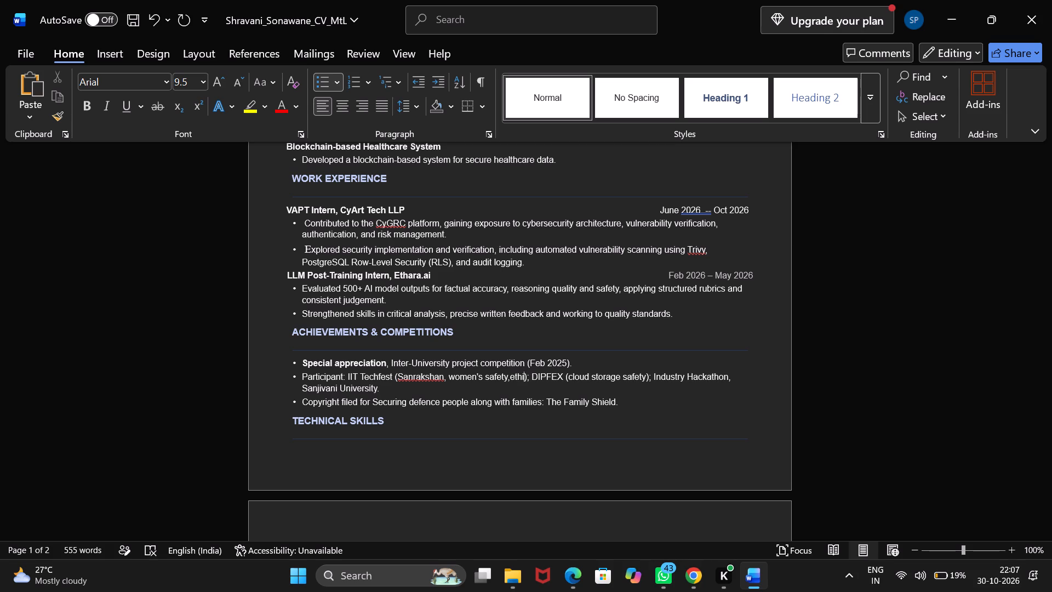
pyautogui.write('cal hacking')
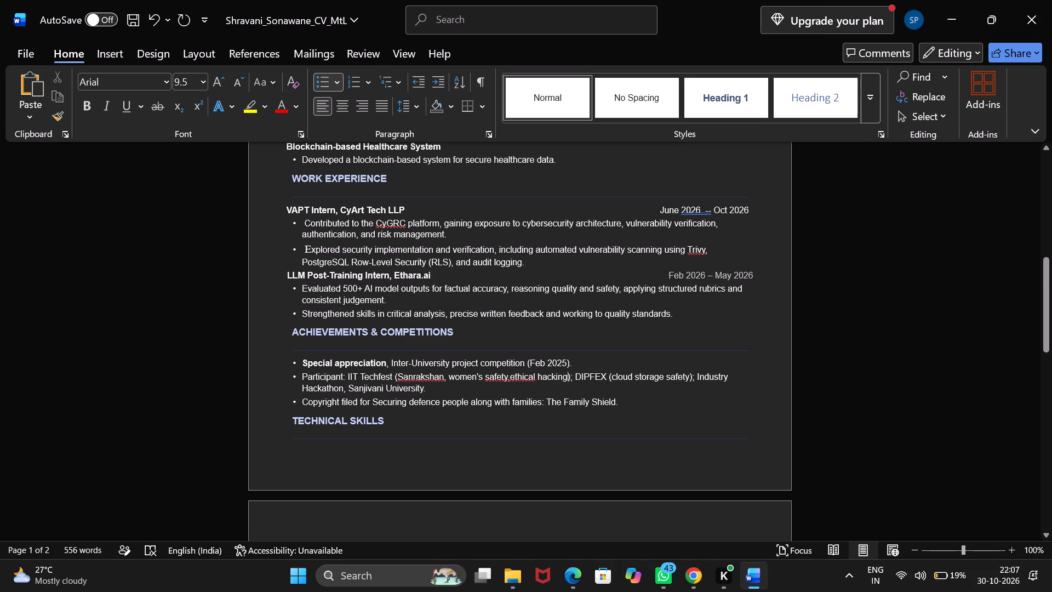
# Switch to Google Chrome and examine the candidate's updated resume PDF from its skills section down to its languages.
pyautogui.scroll(-2, 479, 431)
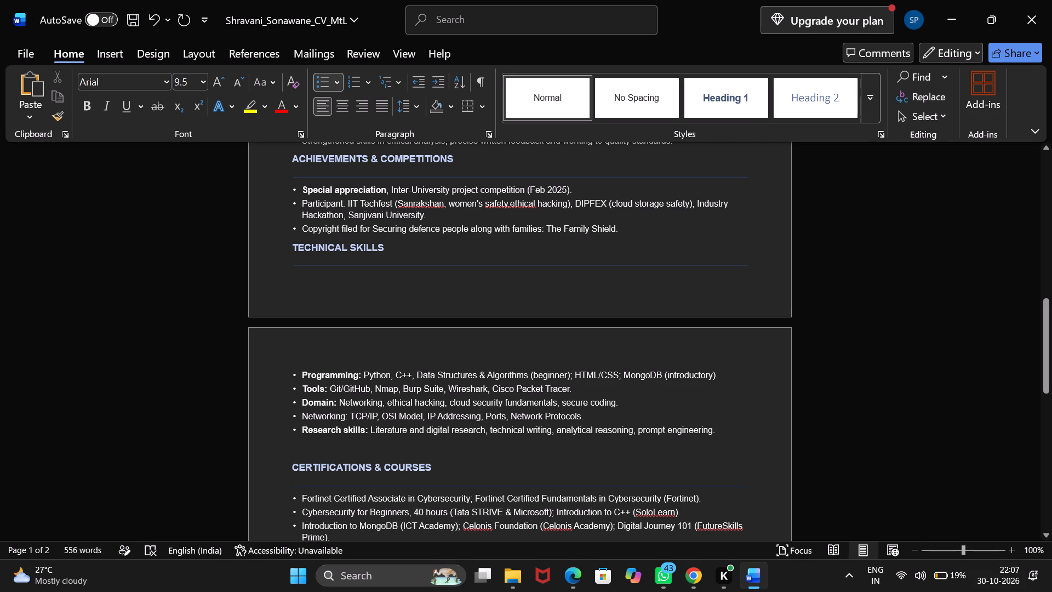
pyautogui.click(694, 576)
pyautogui.click(304, 12)
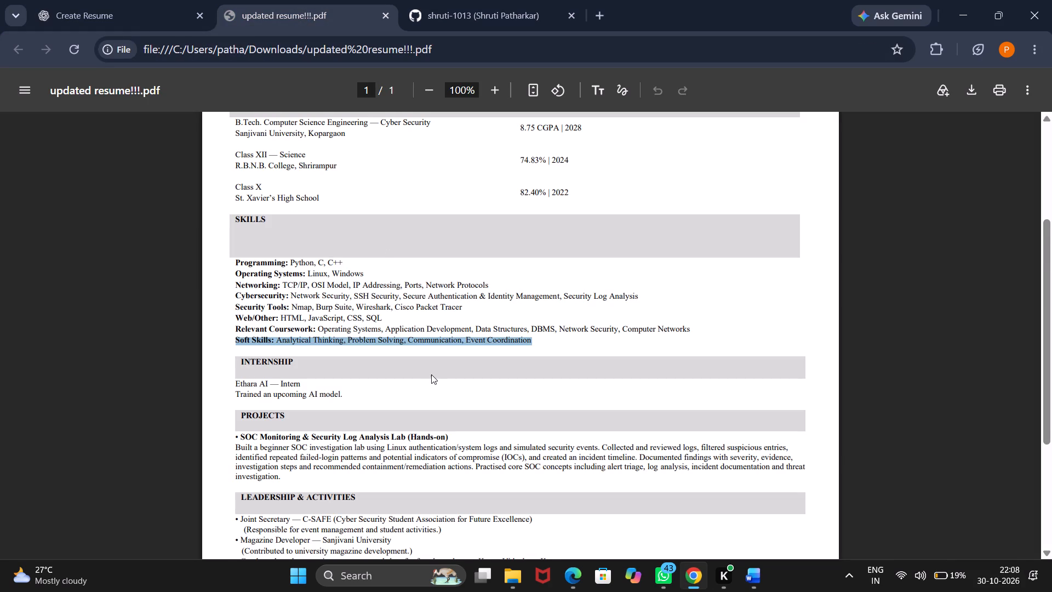
pyautogui.scroll(-2, 431, 374)
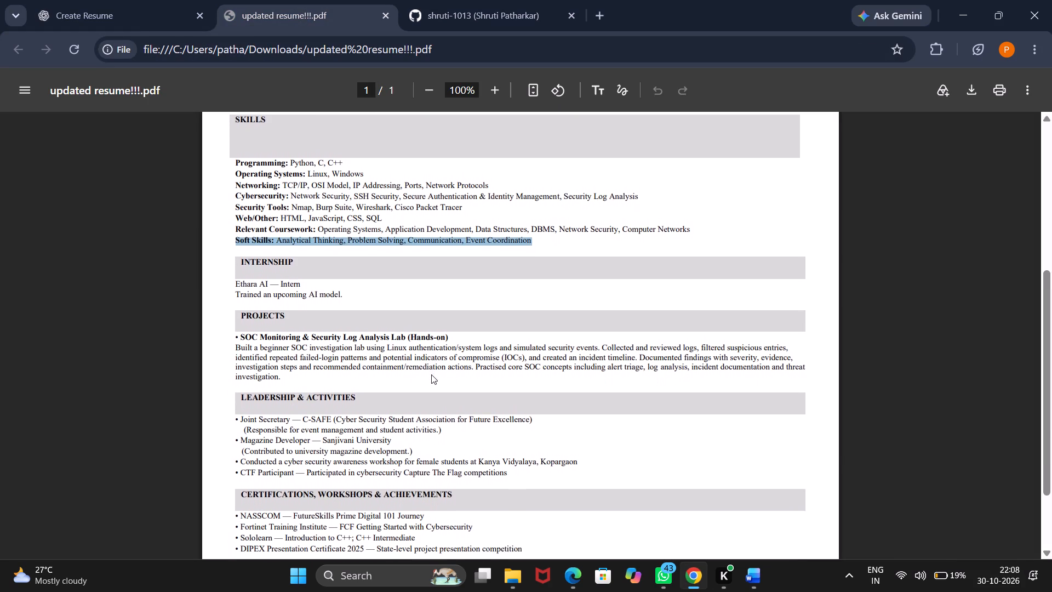
pyautogui.scroll(-4, 431, 374)
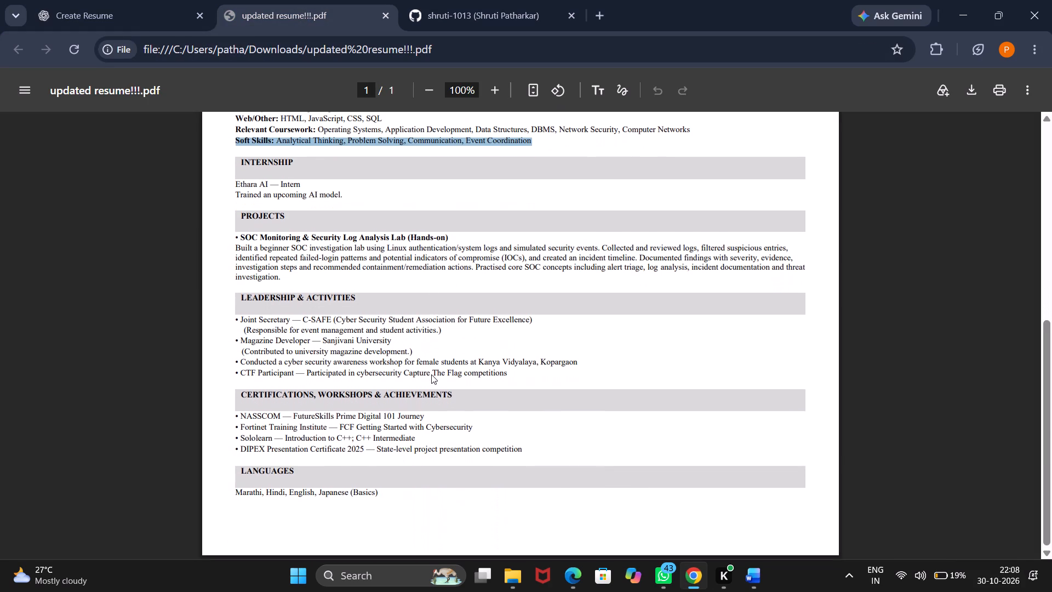
pyautogui.scroll(-3, 431, 374)
pyautogui.scroll(2, 431, 374)
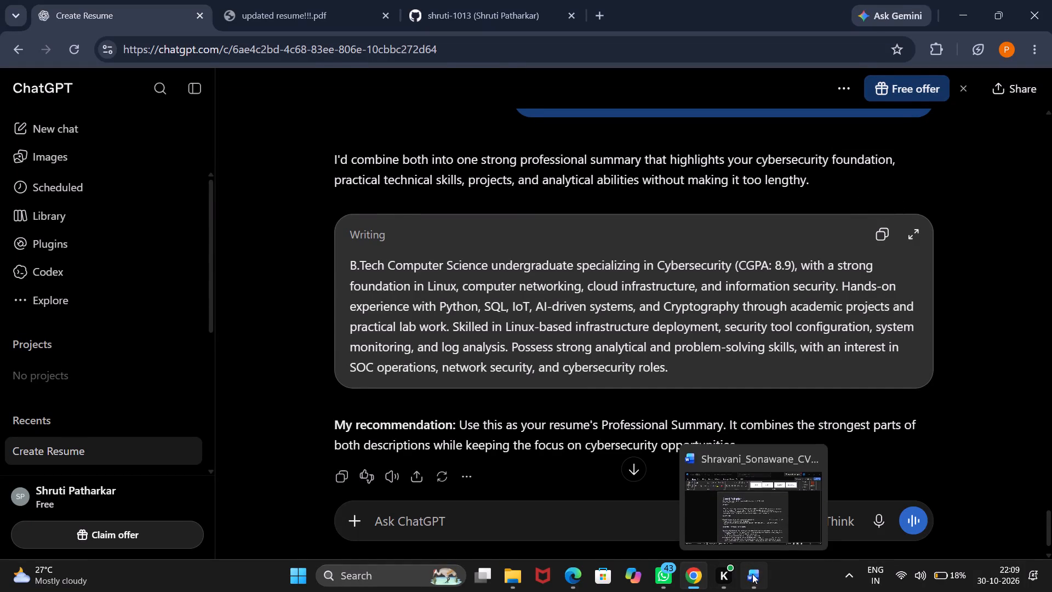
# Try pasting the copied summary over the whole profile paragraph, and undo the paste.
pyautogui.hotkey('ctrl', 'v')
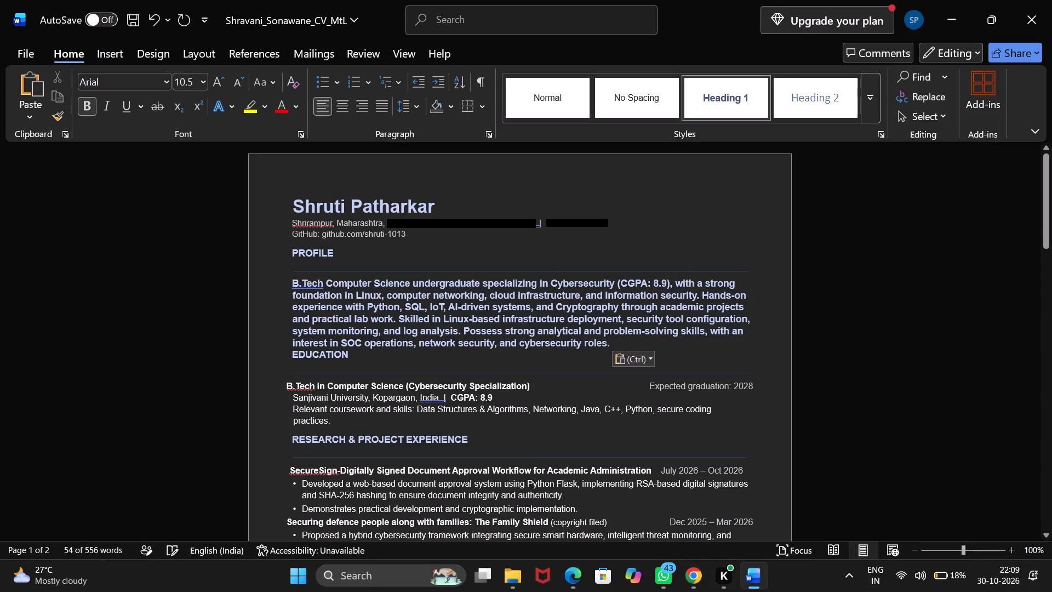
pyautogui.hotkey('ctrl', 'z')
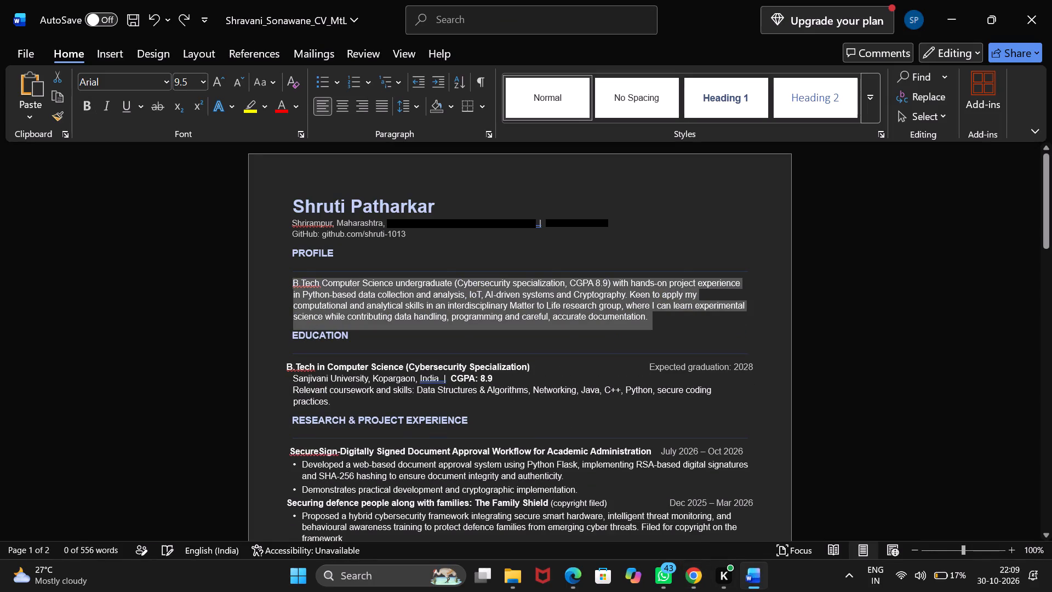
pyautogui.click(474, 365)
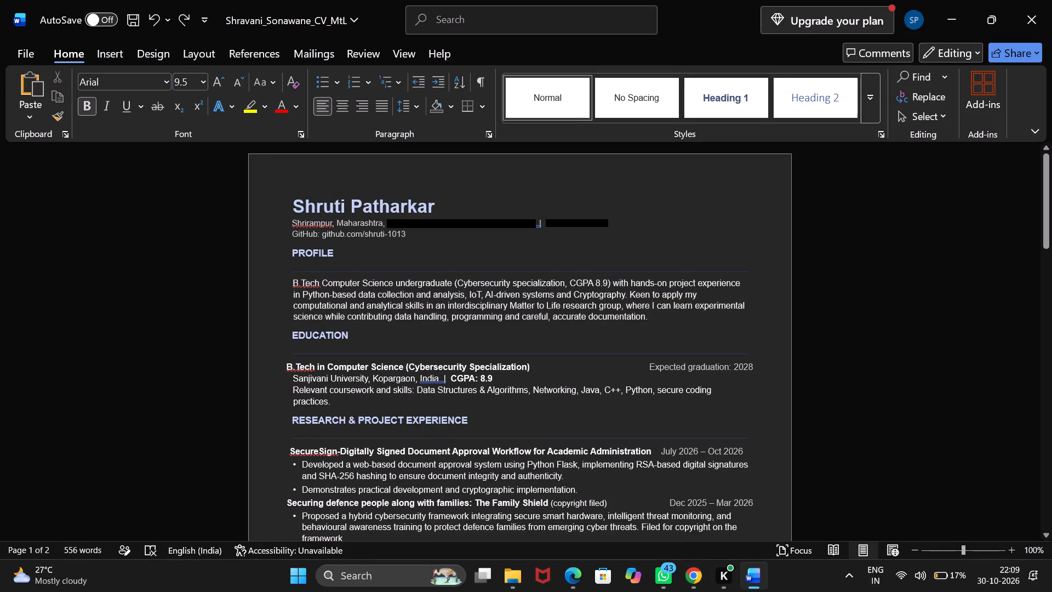
# Replace the profile text after "CGPA 8.9)" with the copied summary, deleting its repeated opening and the leftover full stop.
pyautogui.click(613, 282)
pyautogui.moveTo(613, 282); pyautogui.dragTo(627, 299)
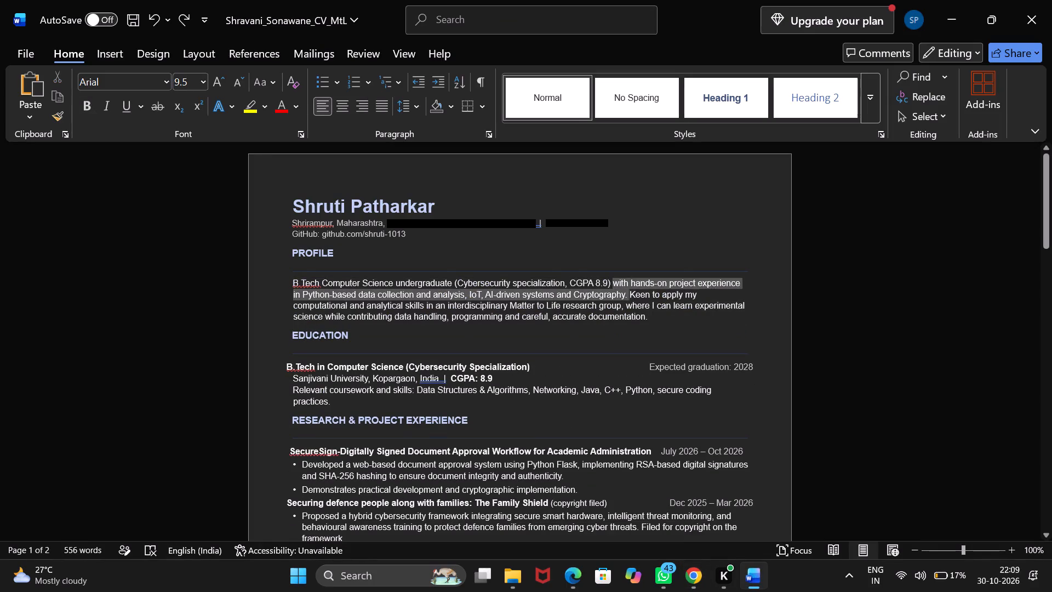
pyautogui.moveTo(627, 299); pyautogui.dragTo(639, 314)
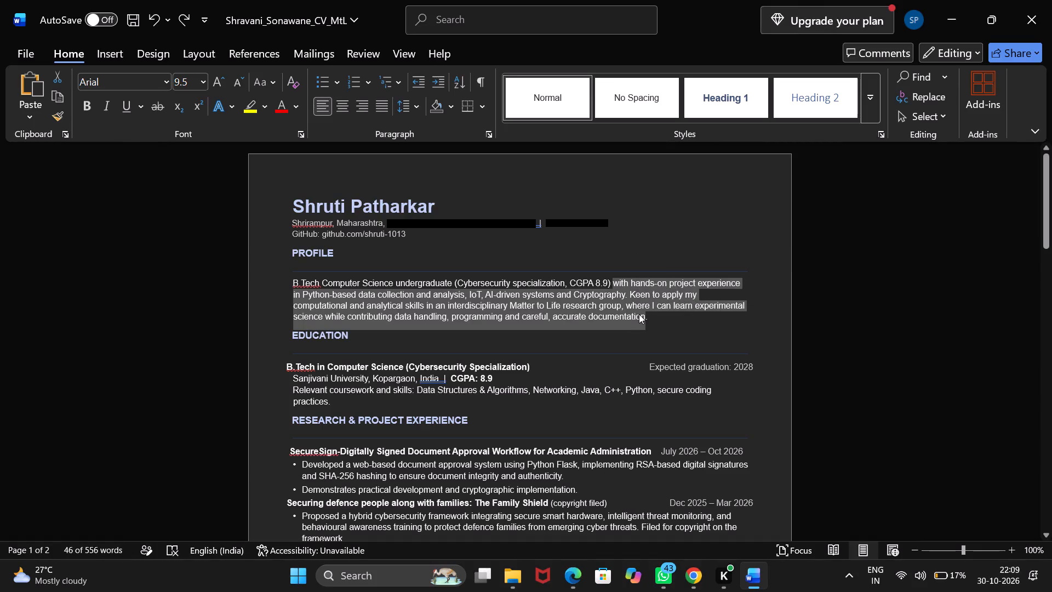
pyautogui.hotkey('ctrl', 'v')
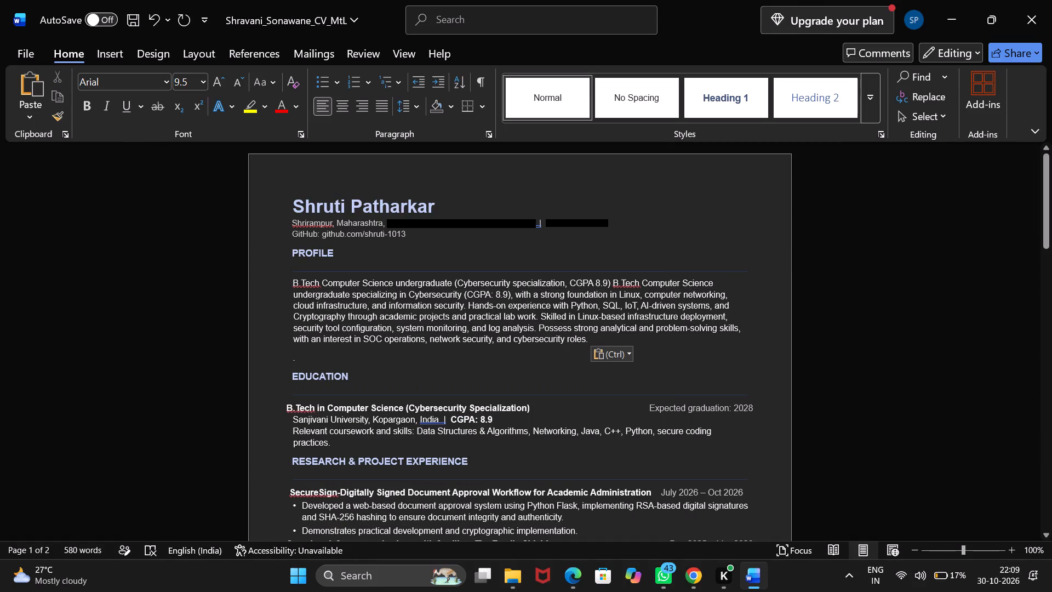
pyautogui.moveTo(614, 282); pyautogui.dragTo(511, 297)
pyautogui.press('BackSpace')
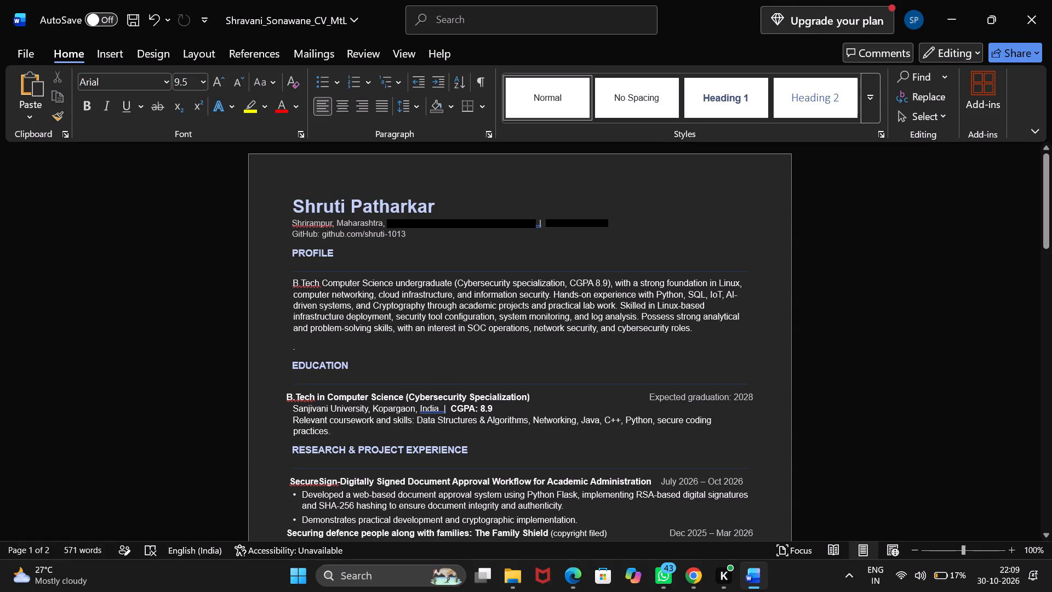
pyautogui.click(299, 357)
pyautogui.press('BackSpace')
# Justify the profile paragraph.
pyautogui.moveTo(700, 332); pyautogui.dragTo(291, 288)
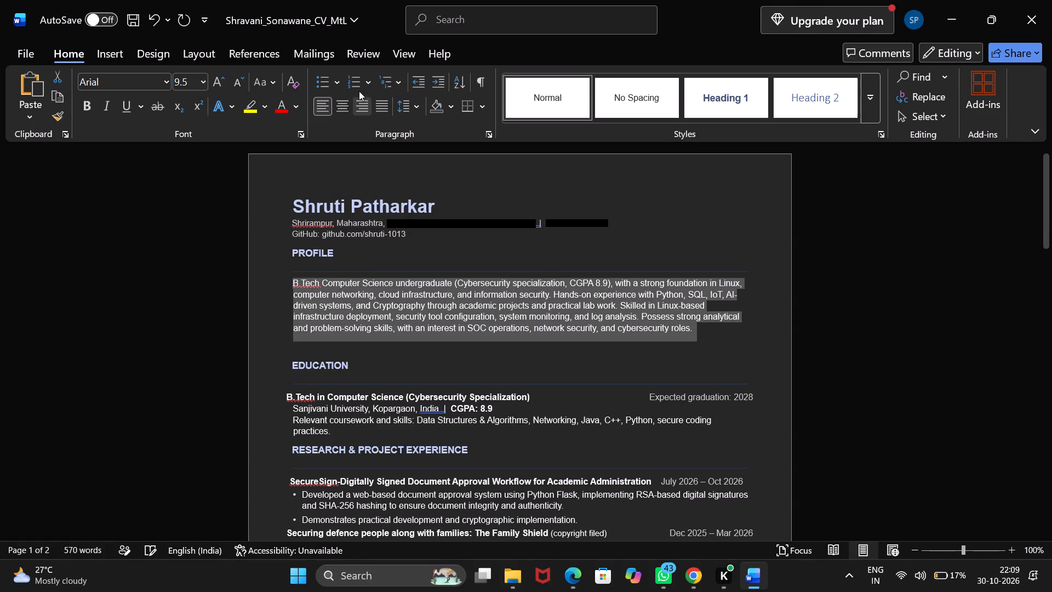
pyautogui.click(376, 104)
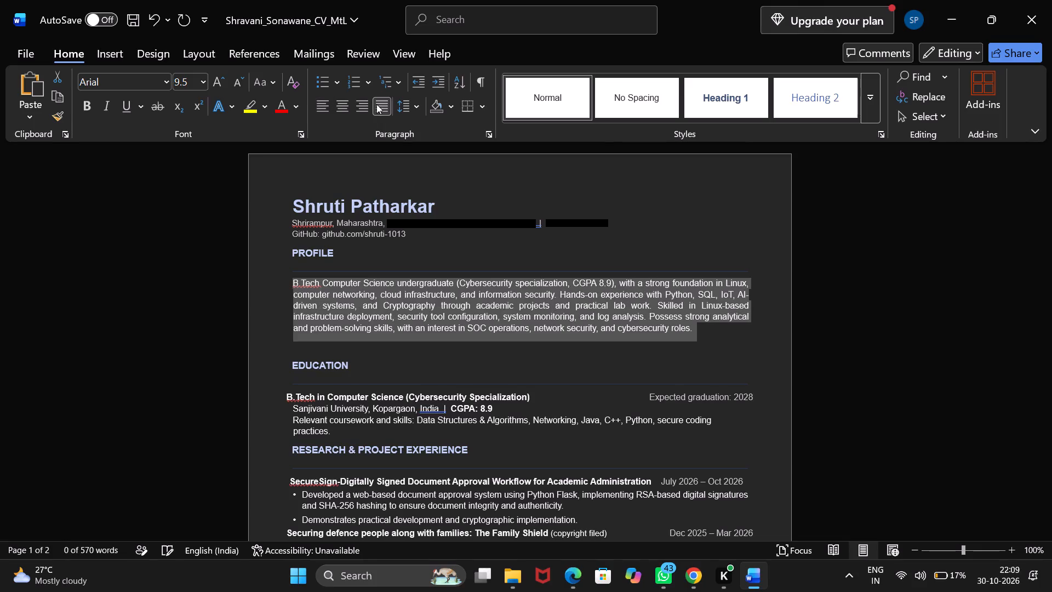
pyautogui.click(217, 286)
pyautogui.click(192, 352)
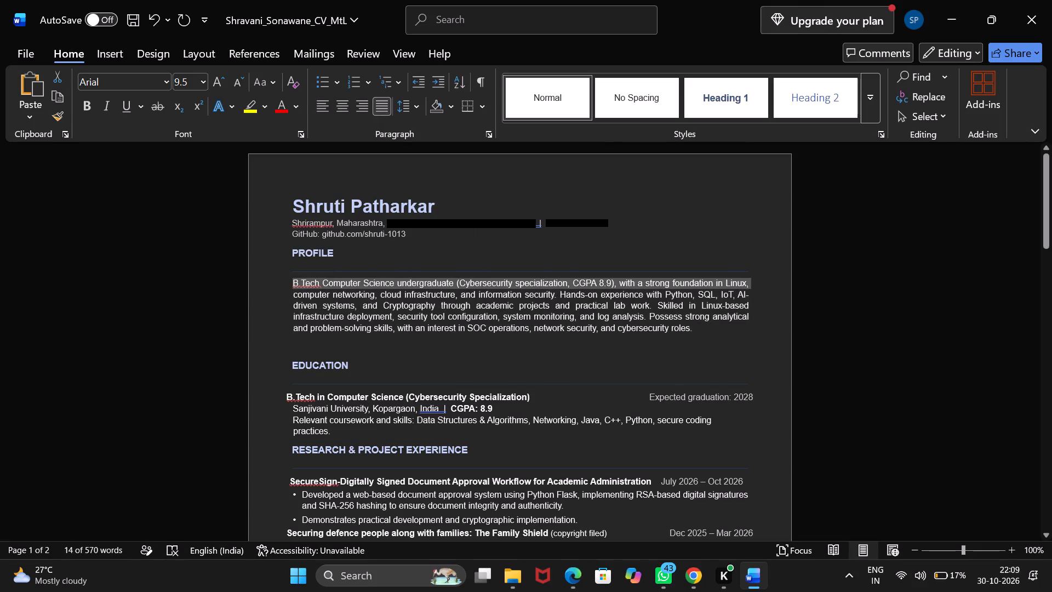
# Remove the empty line between the profile paragraph and the Education heading.
pyautogui.scroll(-1, 352, 442)
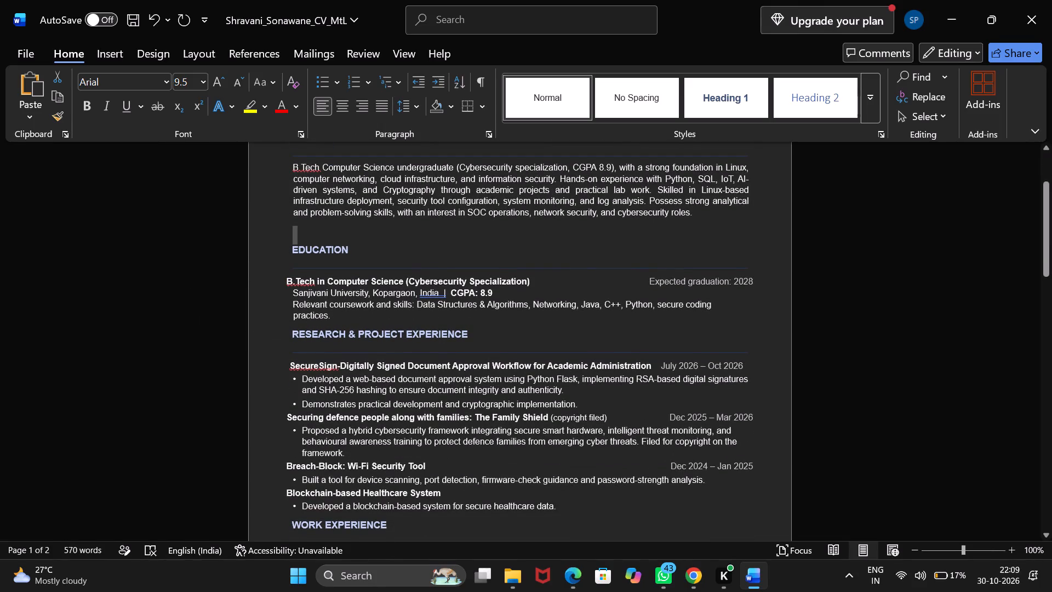
pyautogui.click(289, 253)
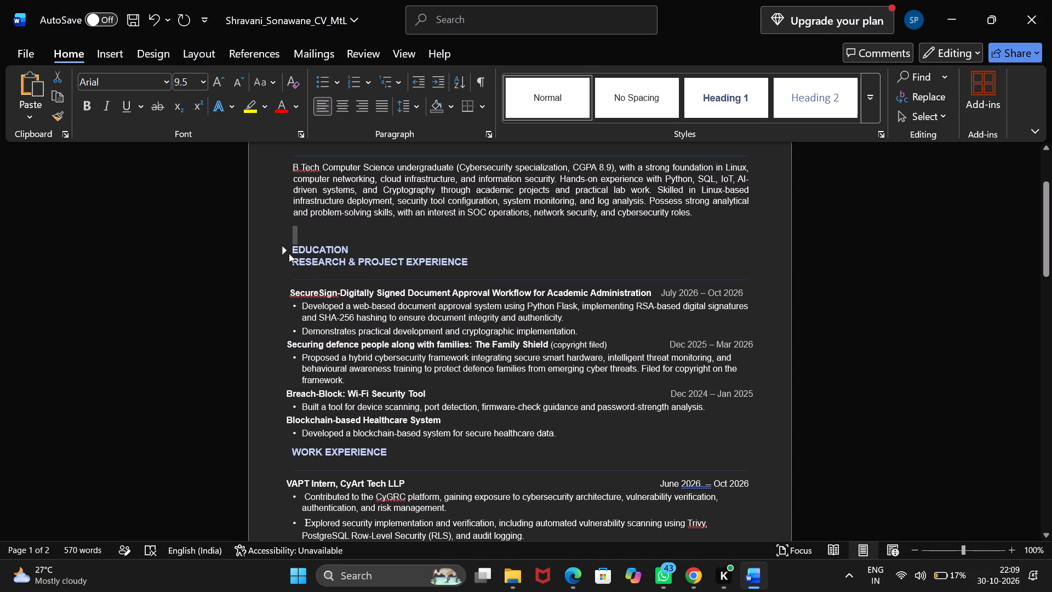
pyautogui.click(294, 239)
pyautogui.click(289, 245)
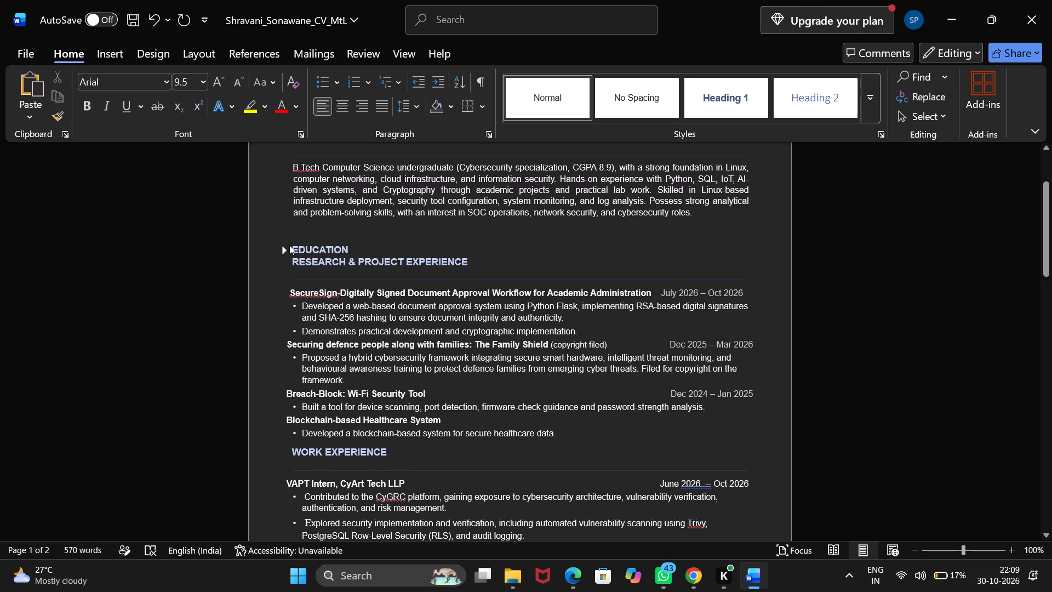
pyautogui.press('BackSpace')
pyautogui.press('BackSpace')
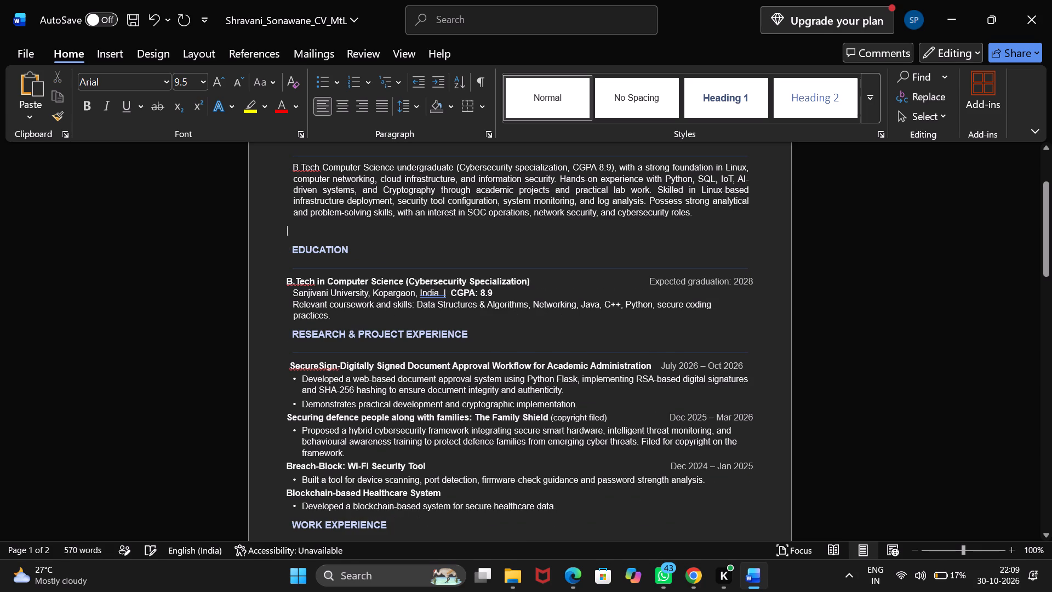
pyautogui.press('BackSpace')
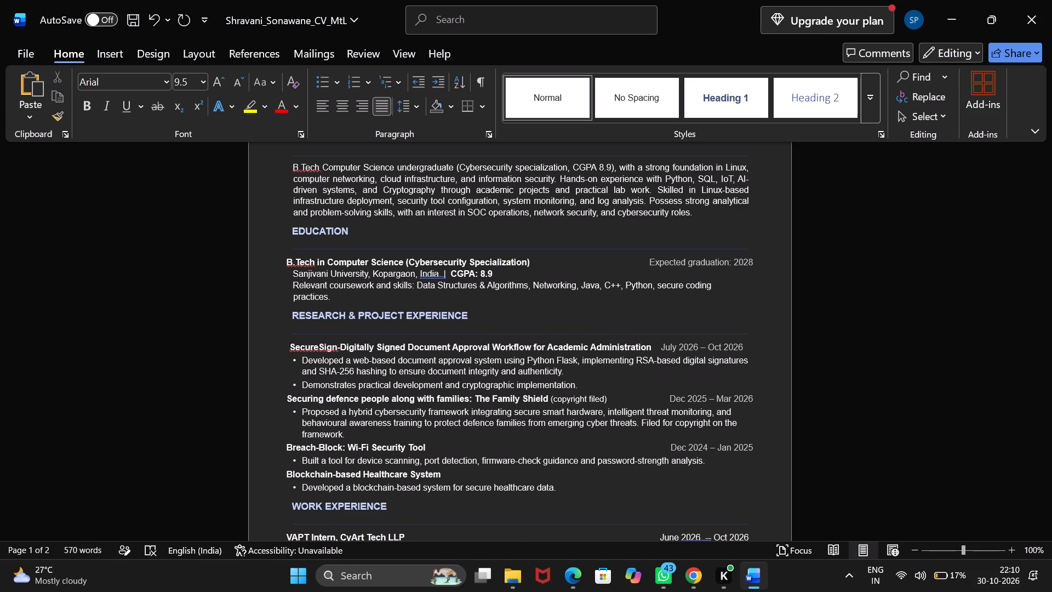
# Review the rest of the CV, from work experience through achievements to the technical skills on page 2.
pyautogui.scroll(-1, 293, 240)
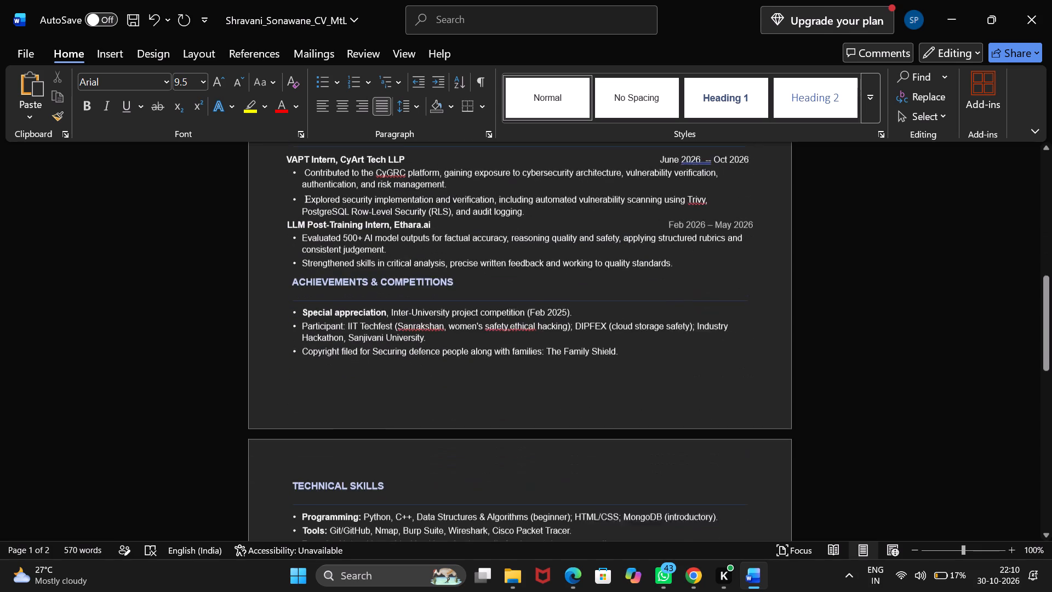
pyautogui.scroll(-2, 293, 240)
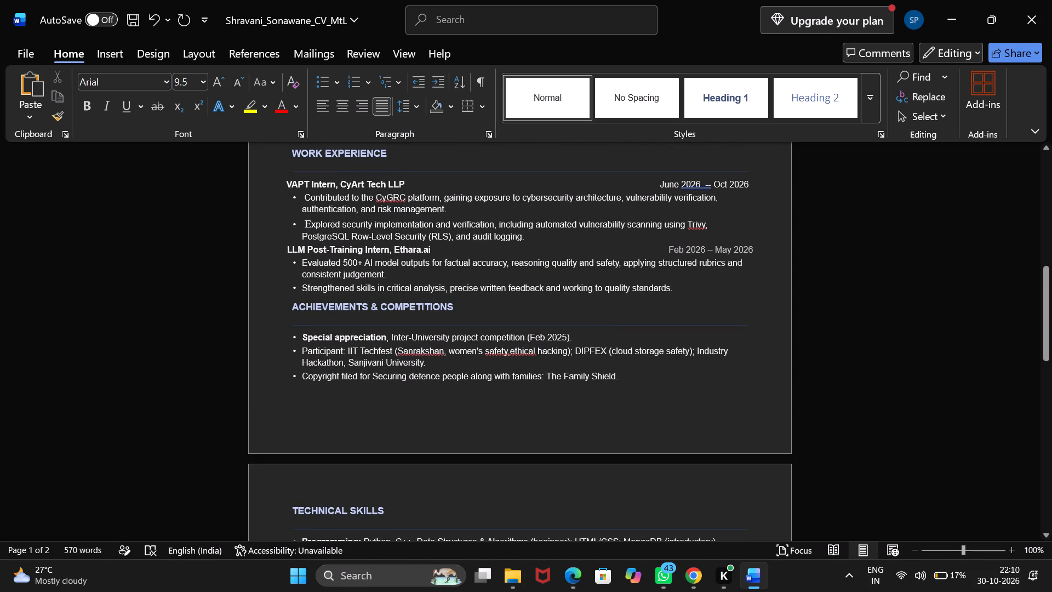
pyautogui.scroll(-1, 293, 240)
pyautogui.scroll(-8, 383, 204)
pyautogui.scroll(6, 383, 204)
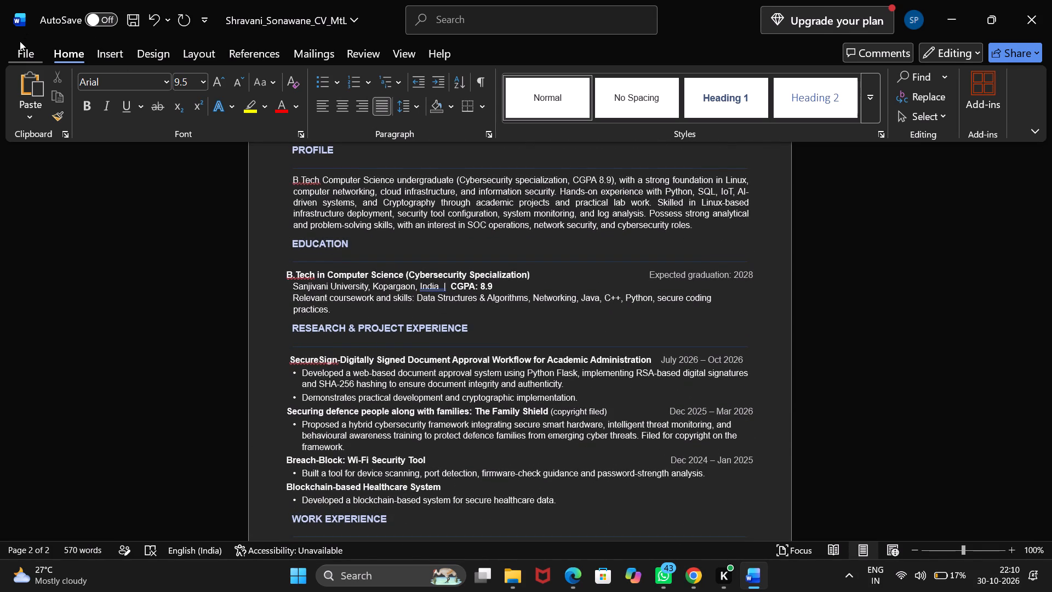
# Save the CV as a PDF in the Downloads folder, with the candidate's full name followed by "_cv" as the file name.
pyautogui.click(20, 41)
pyautogui.click(56, 277)
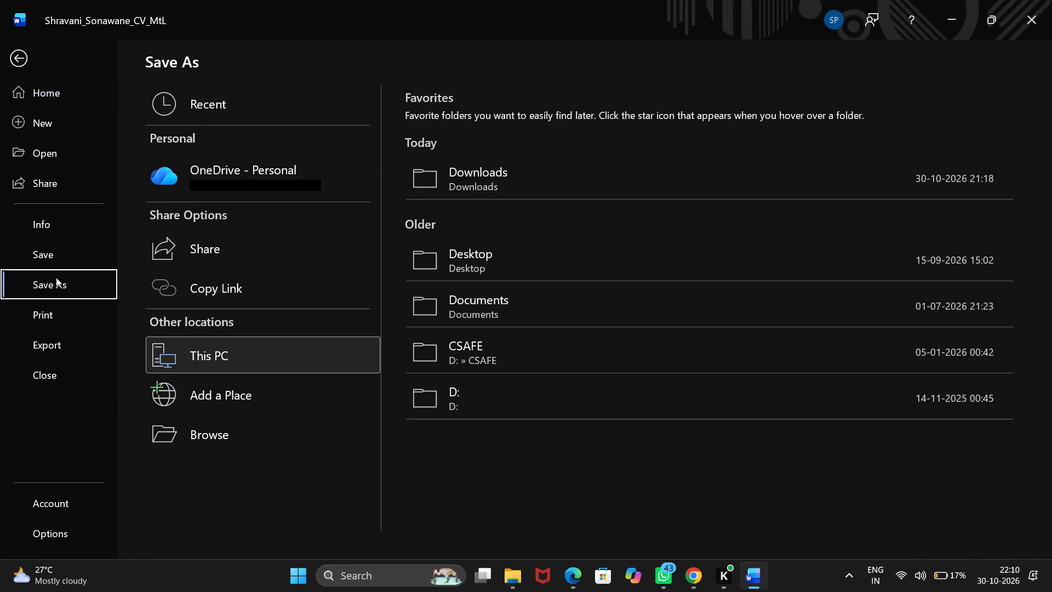
pyautogui.click(464, 170)
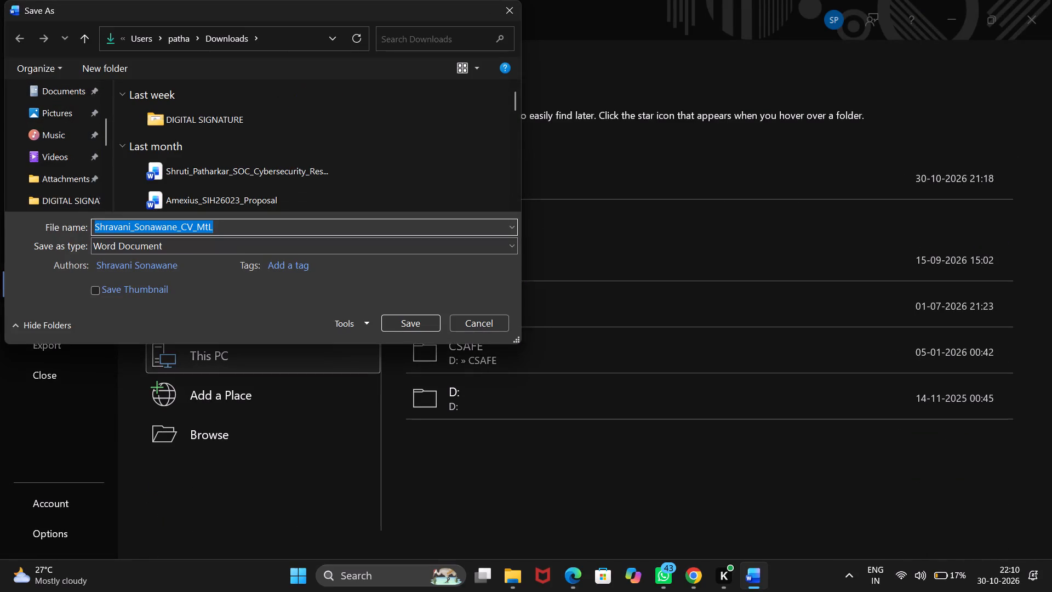
pyautogui.press('BackSpace')
pyautogui.press('BackSpace')
pyautogui.press('BackSpace')
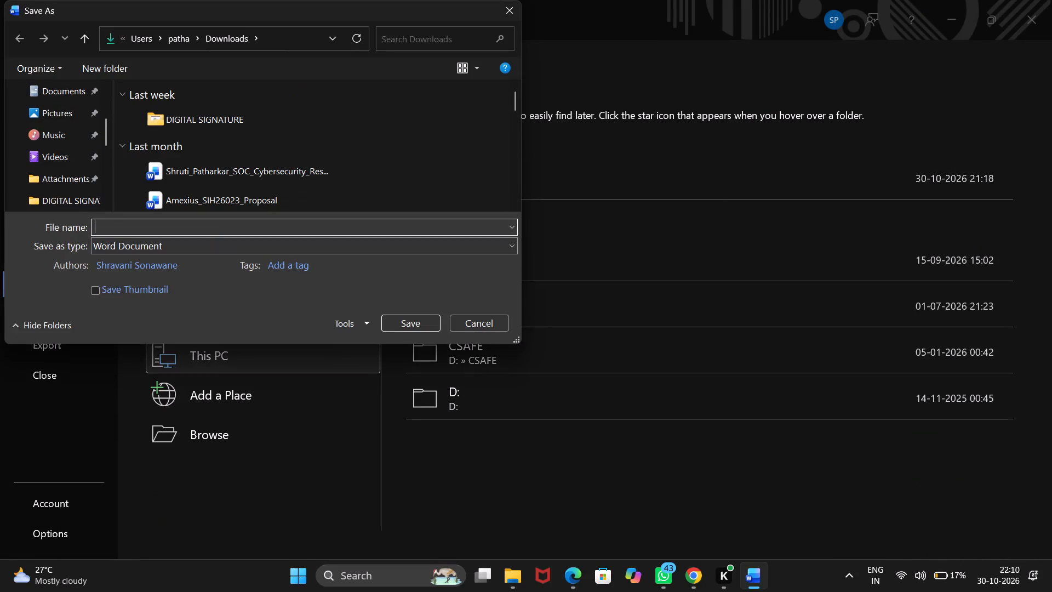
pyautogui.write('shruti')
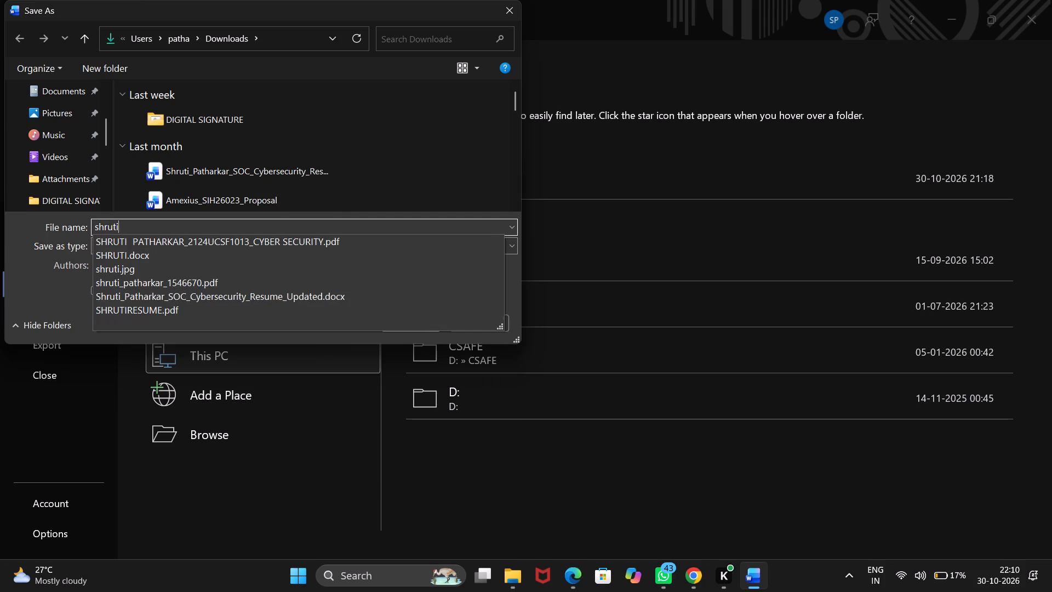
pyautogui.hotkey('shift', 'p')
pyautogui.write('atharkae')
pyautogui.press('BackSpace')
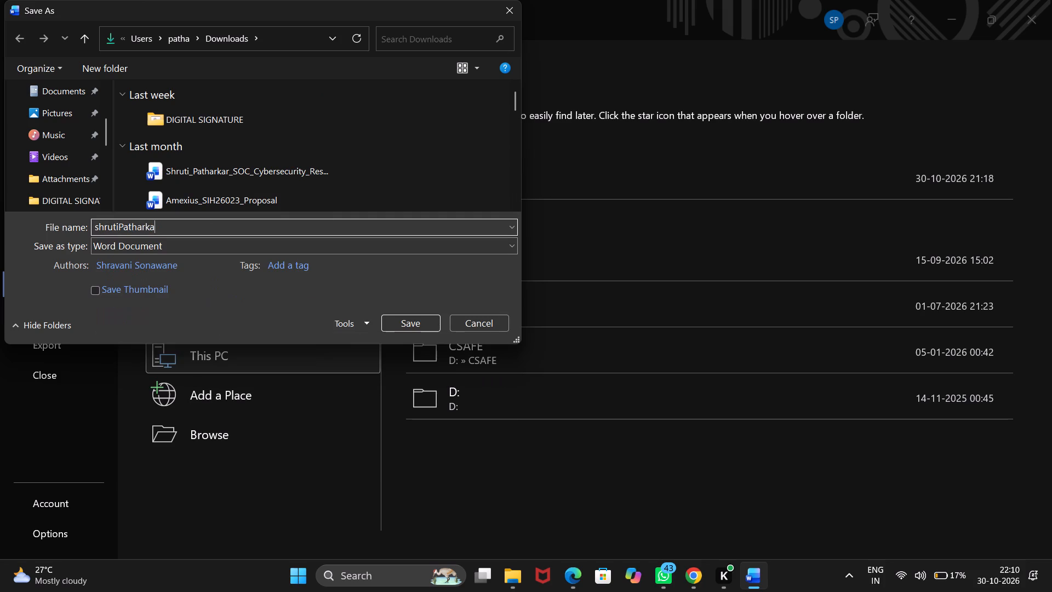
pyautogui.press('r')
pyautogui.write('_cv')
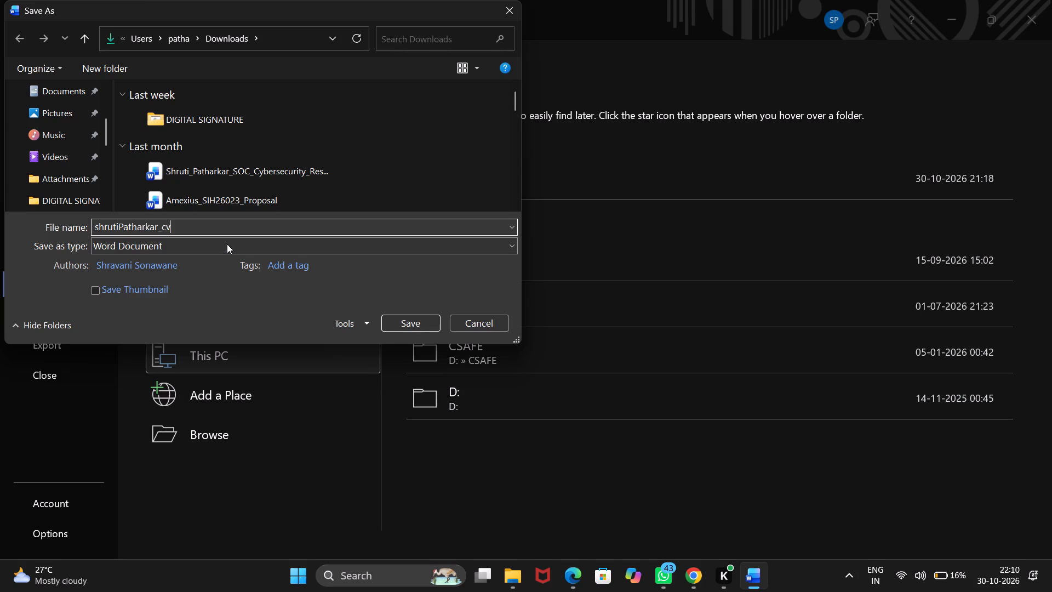
pyautogui.click(225, 240)
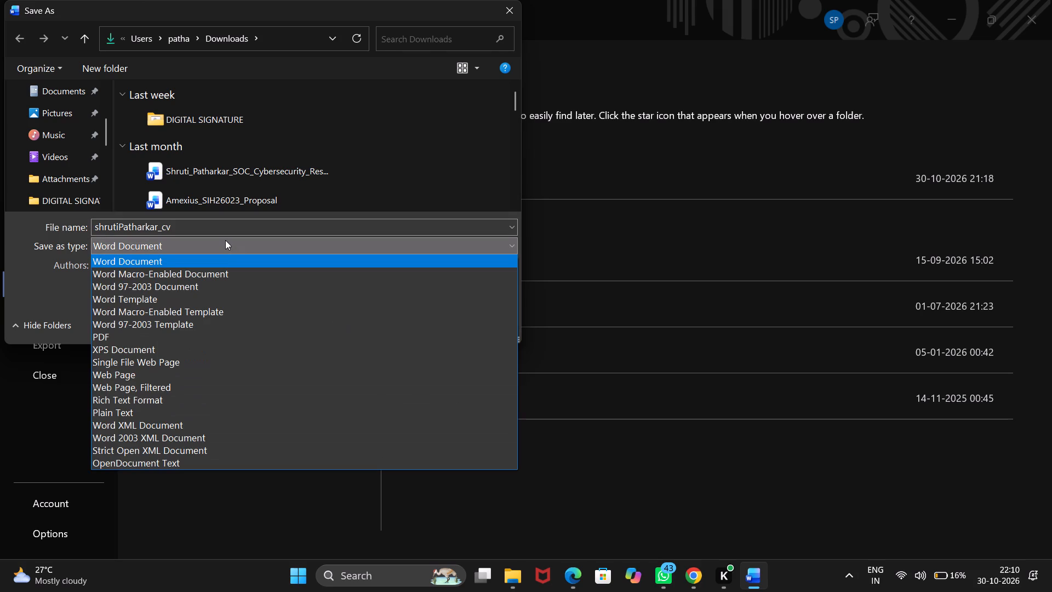
pyautogui.click(217, 336)
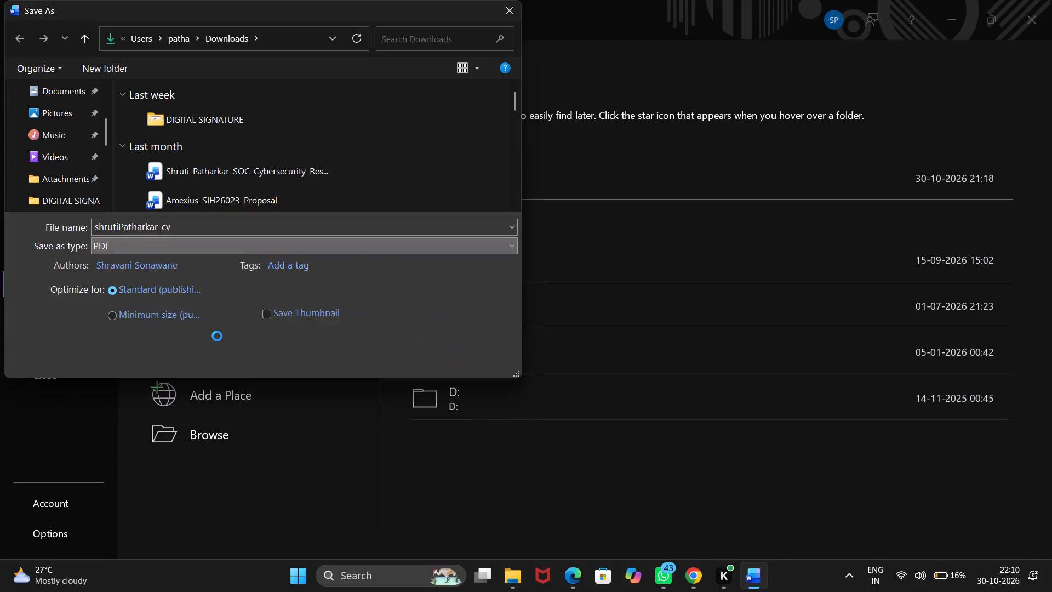
pyautogui.click(413, 356)
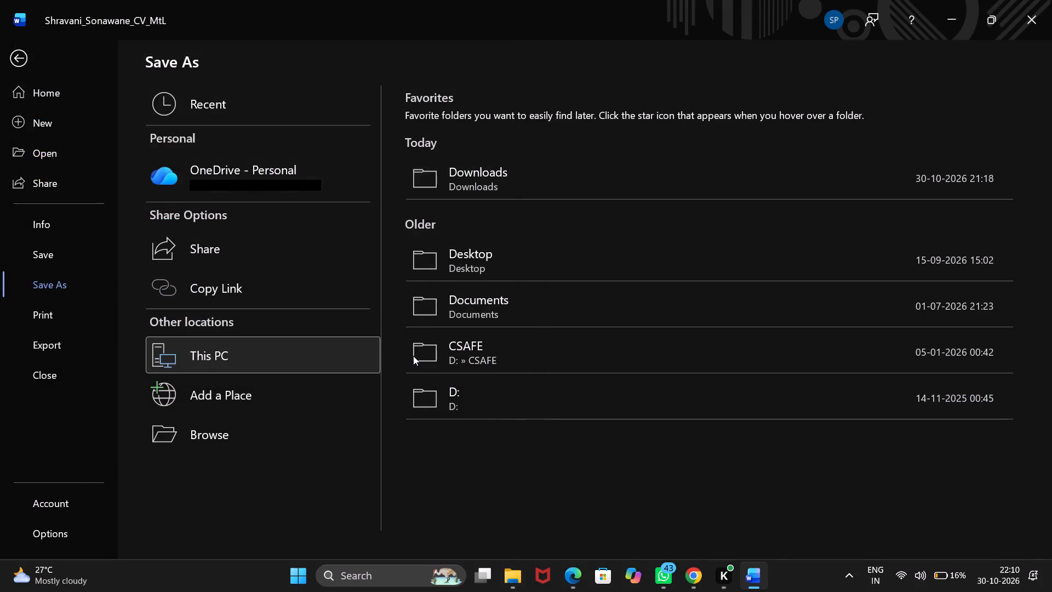
# Switch to File Explorer and open the newly saved CV PDF from the Downloads folder.
pyautogui.click(514, 582)
pyautogui.scroll(5, 284, 291)
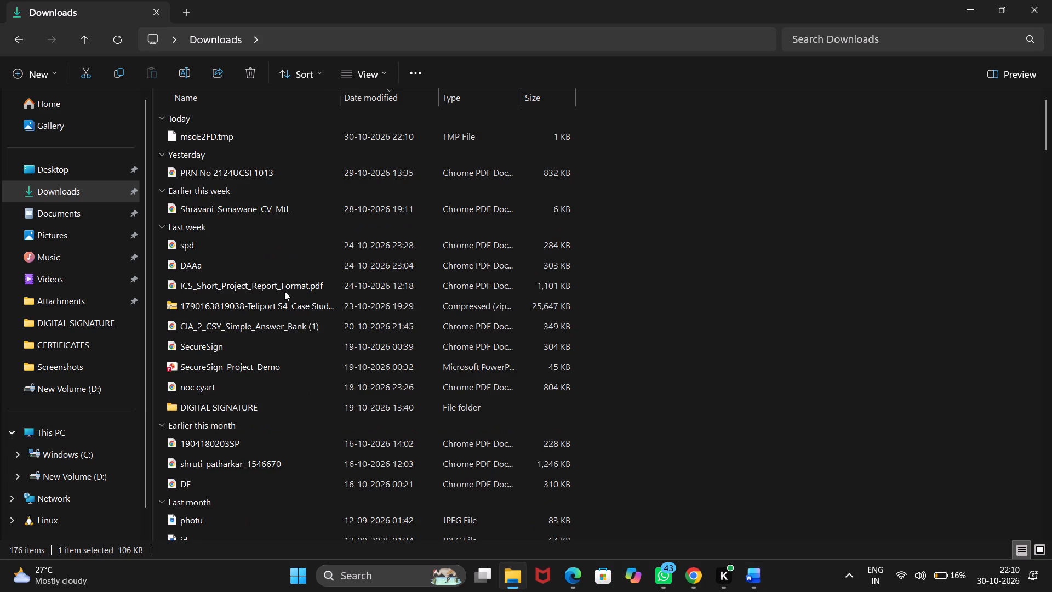
pyautogui.scroll(2, 284, 291)
pyautogui.doubleClick(258, 136)
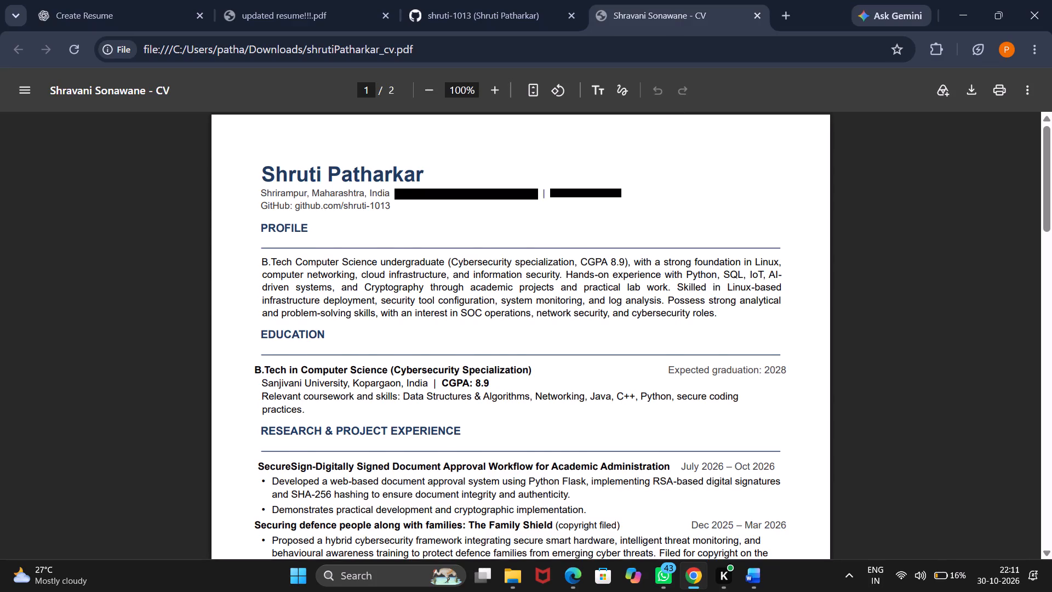
# Review both pages of the exported CV PDF, from the profile through to the Languages section.
pyautogui.scroll(-2, 323, 259)
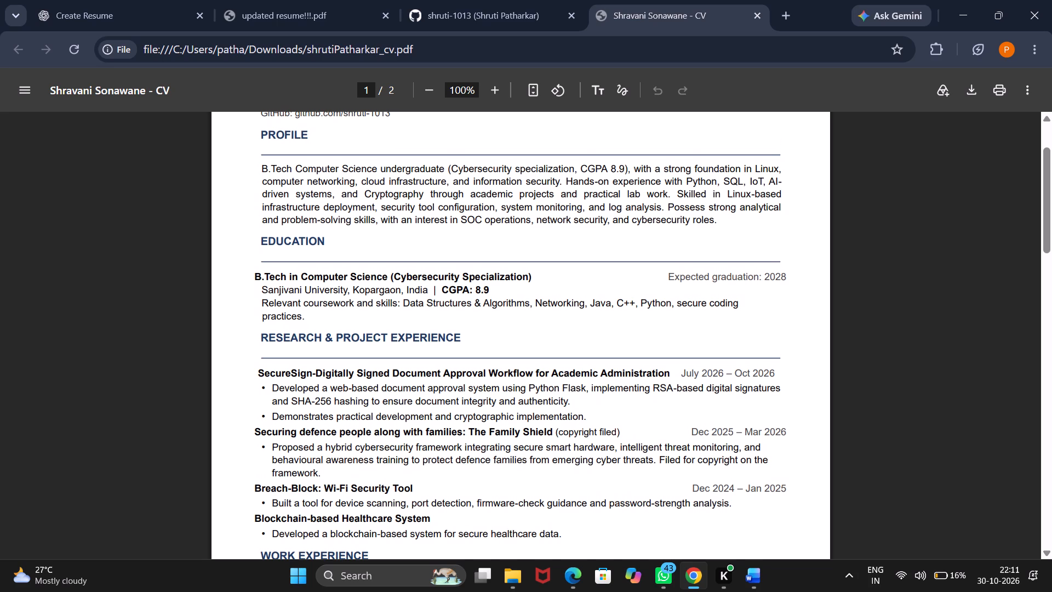
pyautogui.scroll(-3, 323, 259)
pyautogui.scroll(-1, 423, 334)
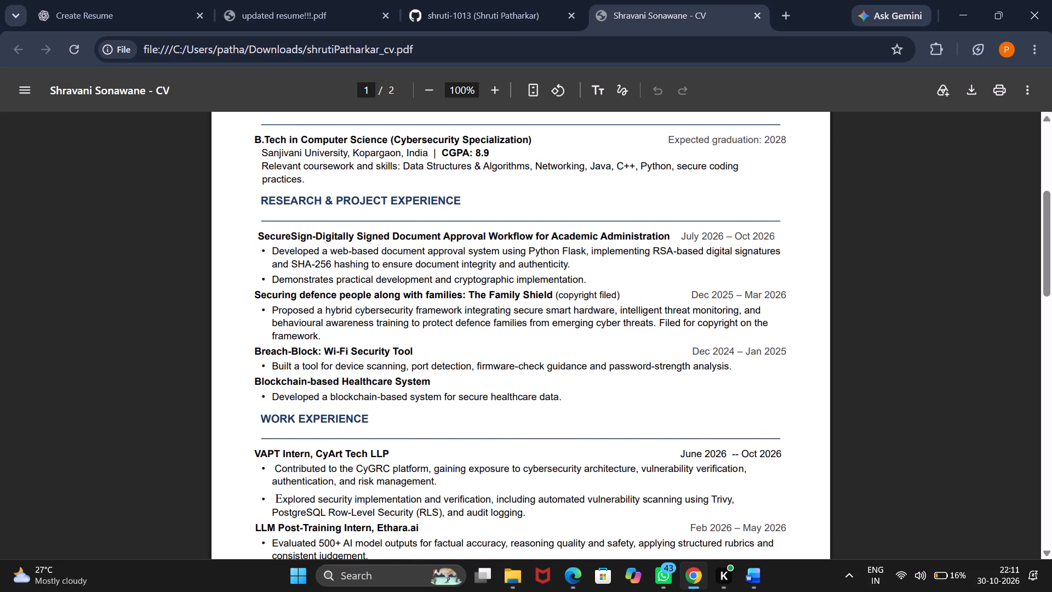
pyautogui.scroll(-7, 423, 334)
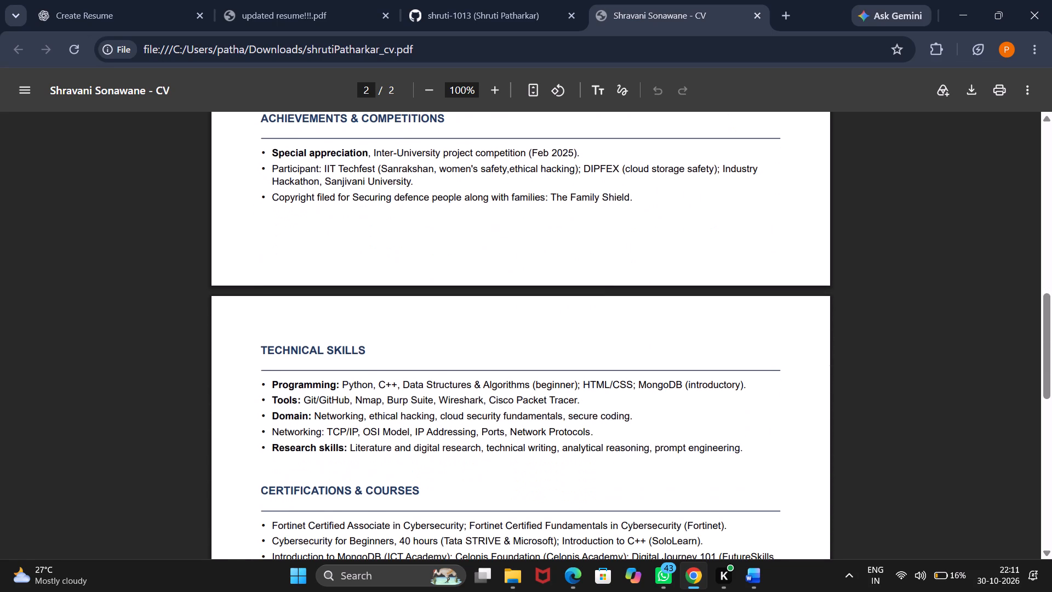
pyautogui.scroll(-7, 423, 334)
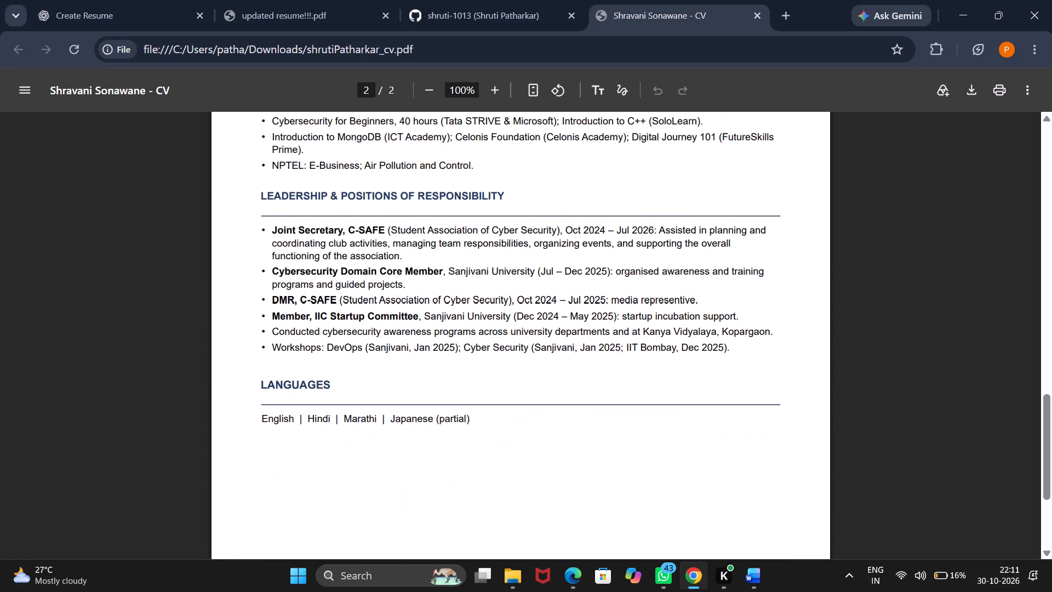
pyautogui.scroll(-1, 423, 334)
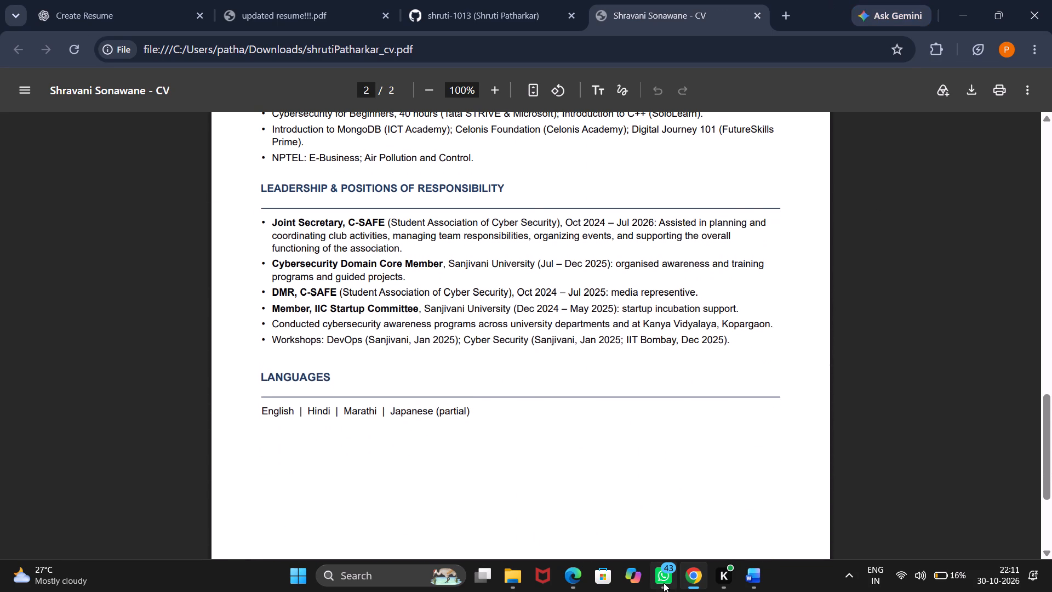
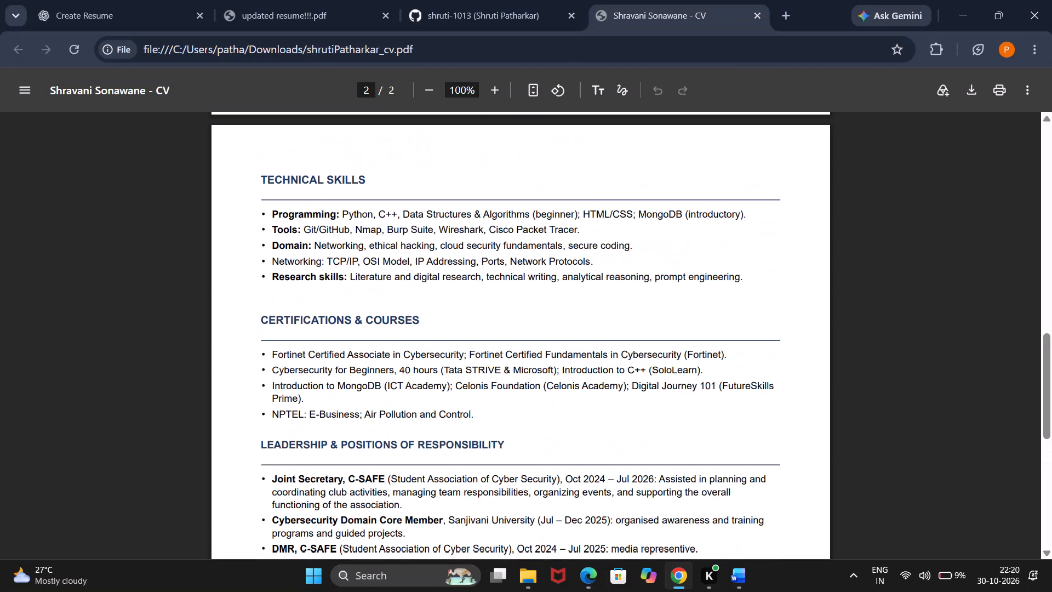
# Recheck the exported CV PDF from the technical skills back up through work experience and projects to education.
pyautogui.scroll(4, 620, 343)
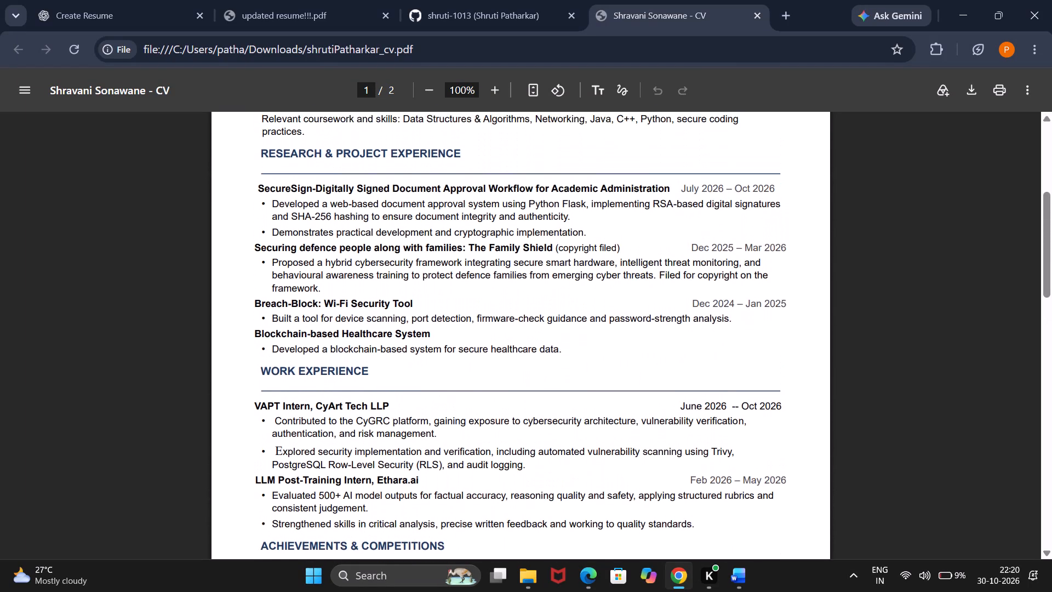
pyautogui.scroll(1, 620, 343)
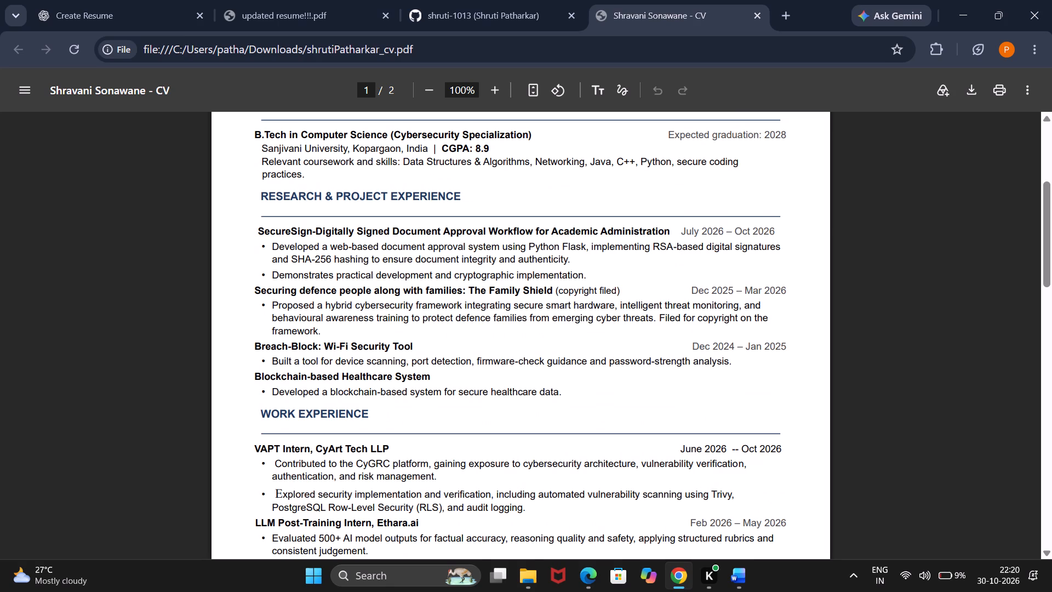
# Close the browser window showing the exported CV PDF and the File Explorer window on the Downloads folder.
pyautogui.click(1042, 1)
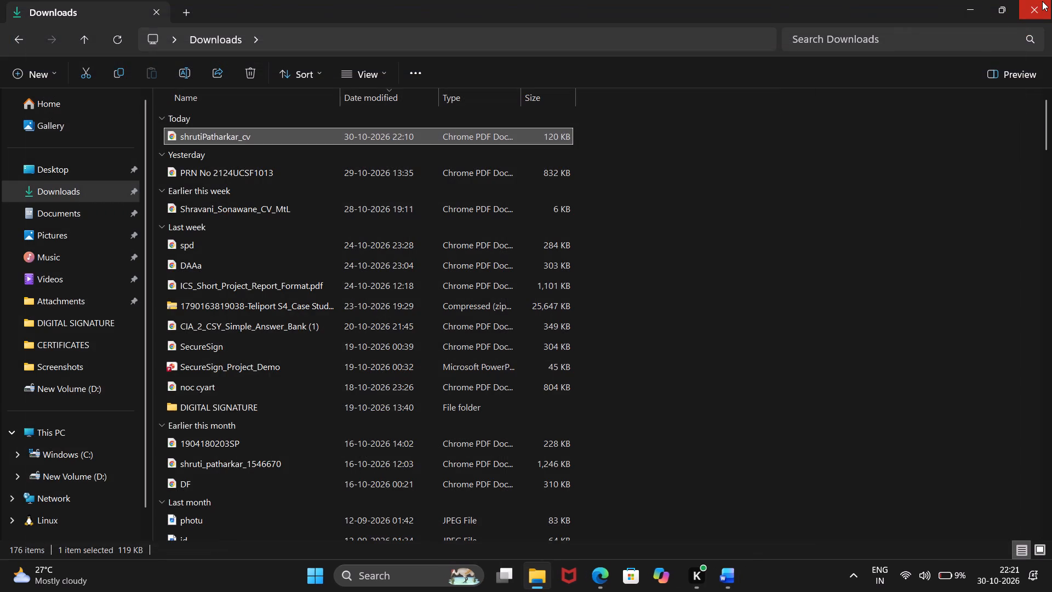
pyautogui.click(1029, 9)
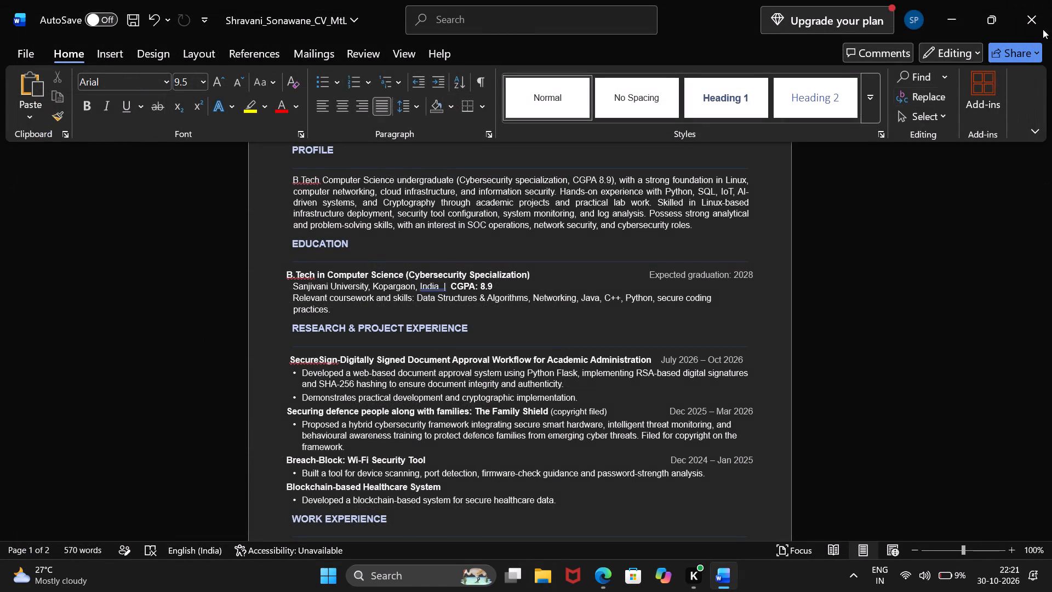
# Close the CV document in Word without saving the changes to the original file.
pyautogui.click(1051, 20)
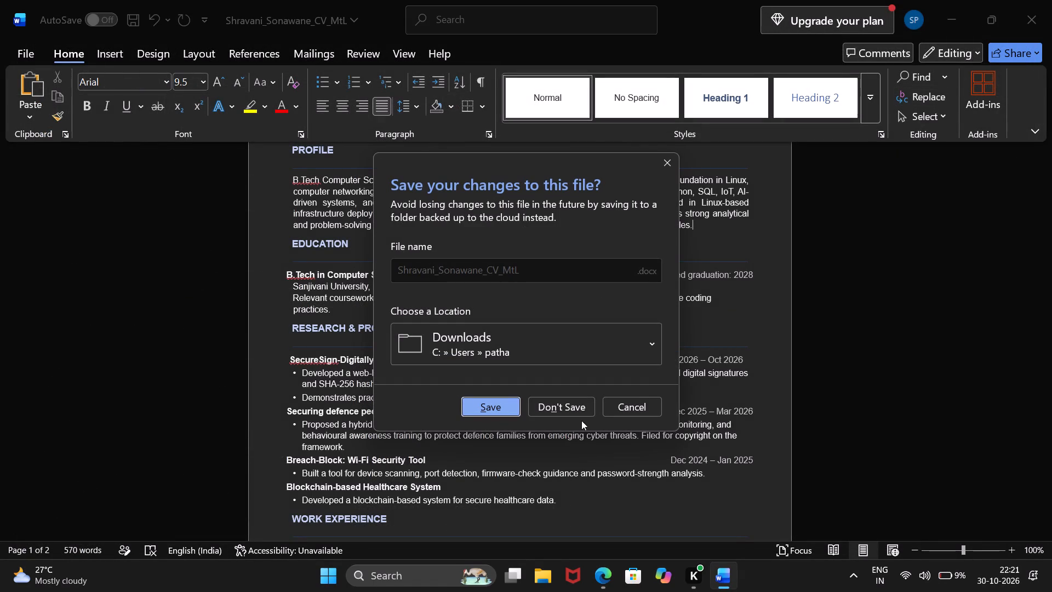
pyautogui.click(577, 406)
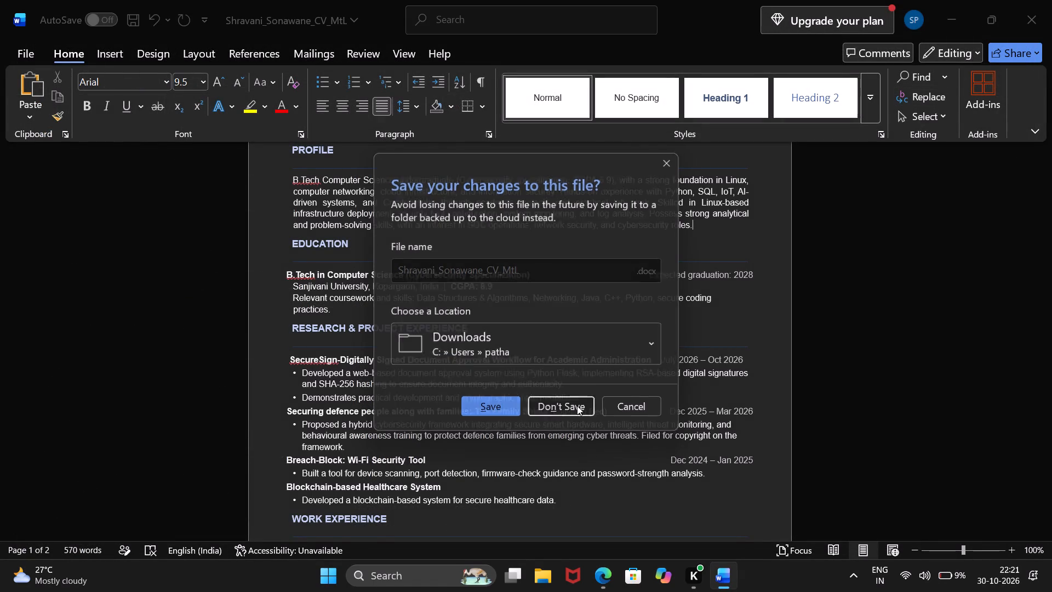